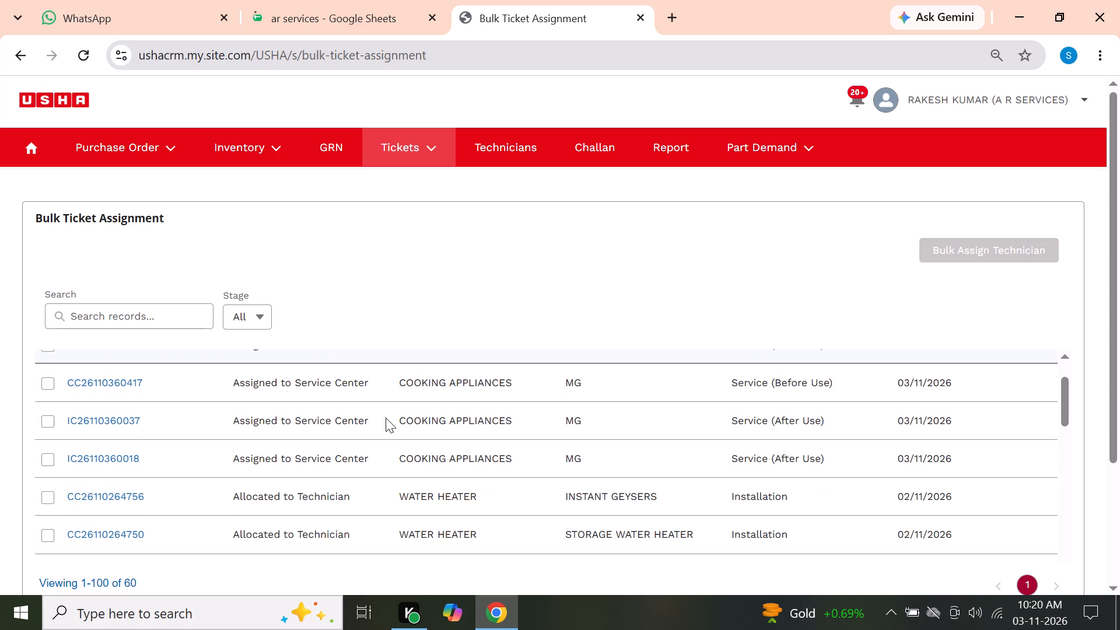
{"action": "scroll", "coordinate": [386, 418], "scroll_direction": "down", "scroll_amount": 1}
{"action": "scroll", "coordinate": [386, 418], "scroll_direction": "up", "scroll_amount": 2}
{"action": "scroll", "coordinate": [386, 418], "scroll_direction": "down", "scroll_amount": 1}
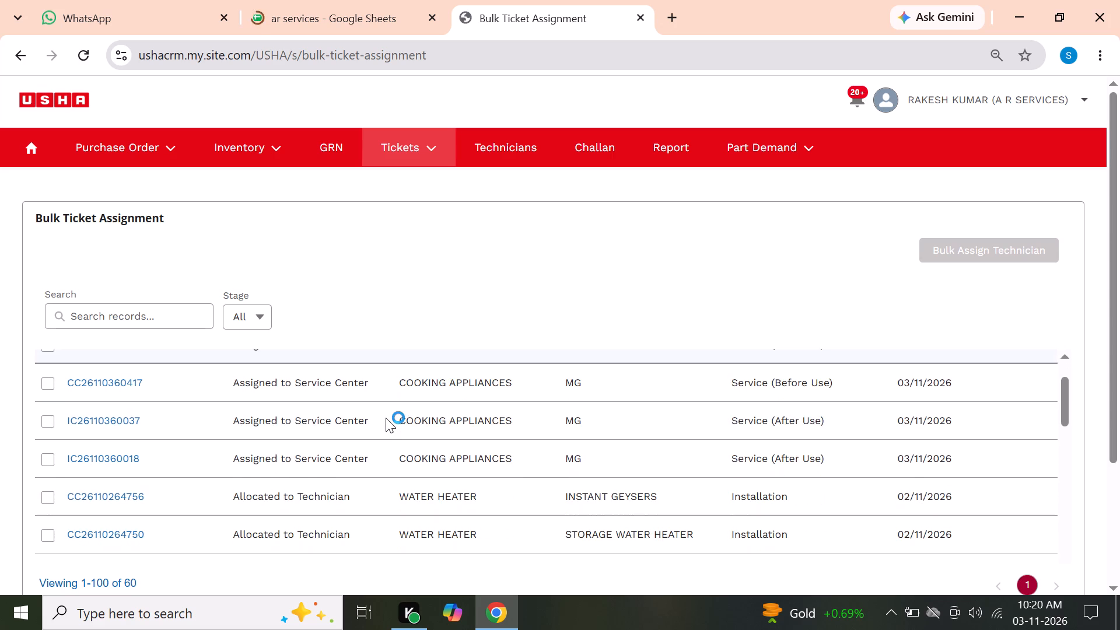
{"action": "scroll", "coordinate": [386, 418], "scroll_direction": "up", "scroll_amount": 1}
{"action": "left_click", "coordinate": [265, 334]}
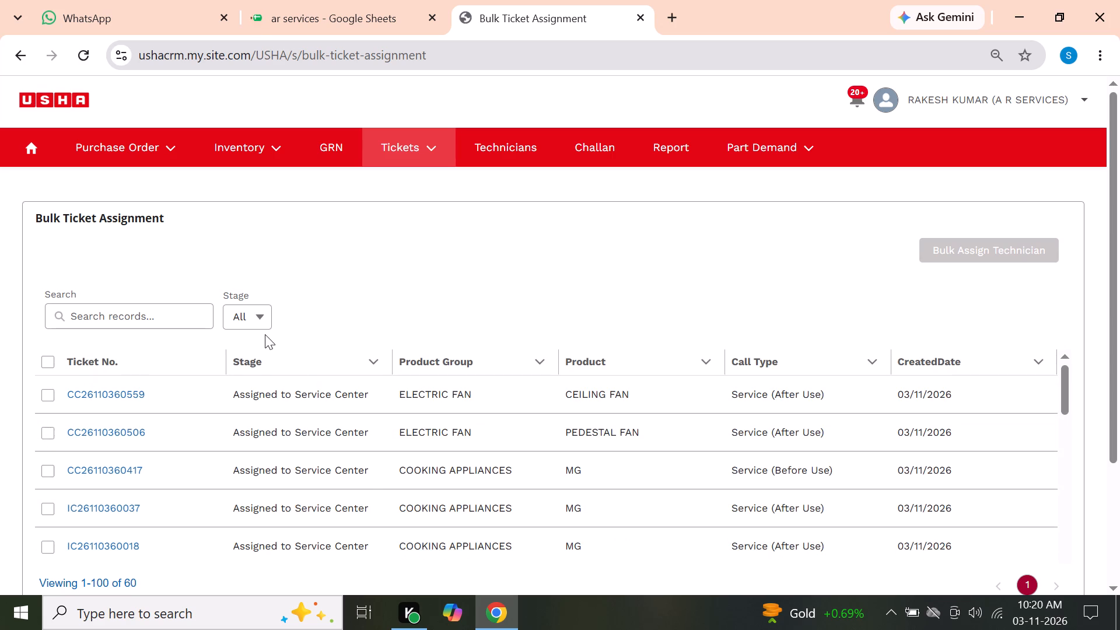
Filter the bulk ticket list to the stage Assigned to Service Center.
{"action": "left_click", "coordinate": [262, 329]}
{"action": "left_click", "coordinate": [264, 381]}
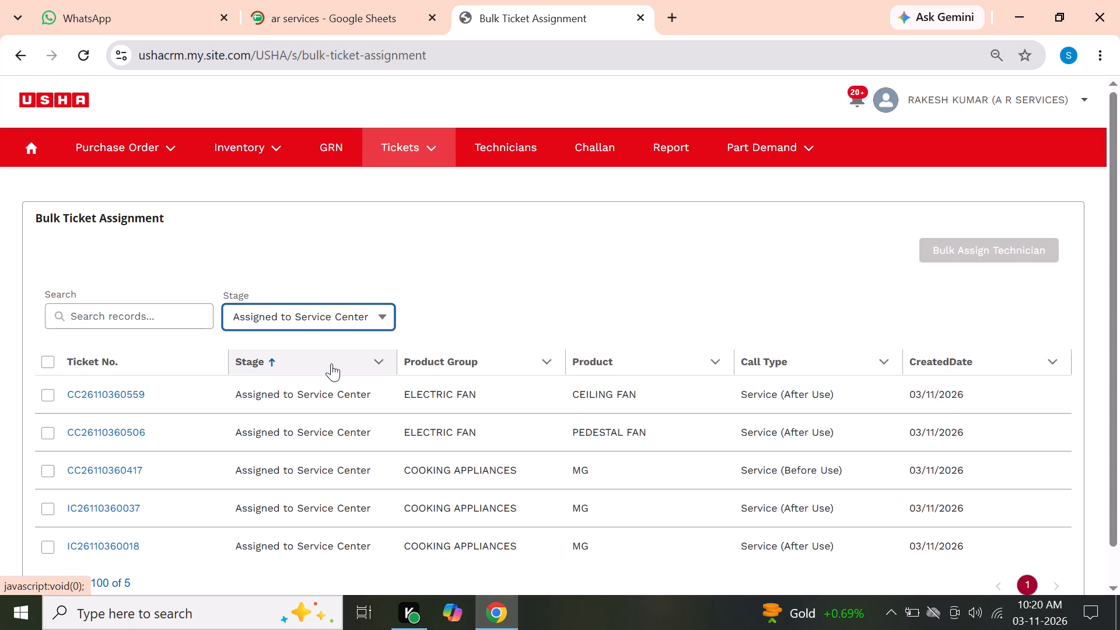
{"action": "scroll", "coordinate": [339, 530], "scroll_direction": "down", "scroll_amount": 1}
{"action": "scroll", "coordinate": [336, 506], "scroll_direction": "up", "scroll_amount": 1}
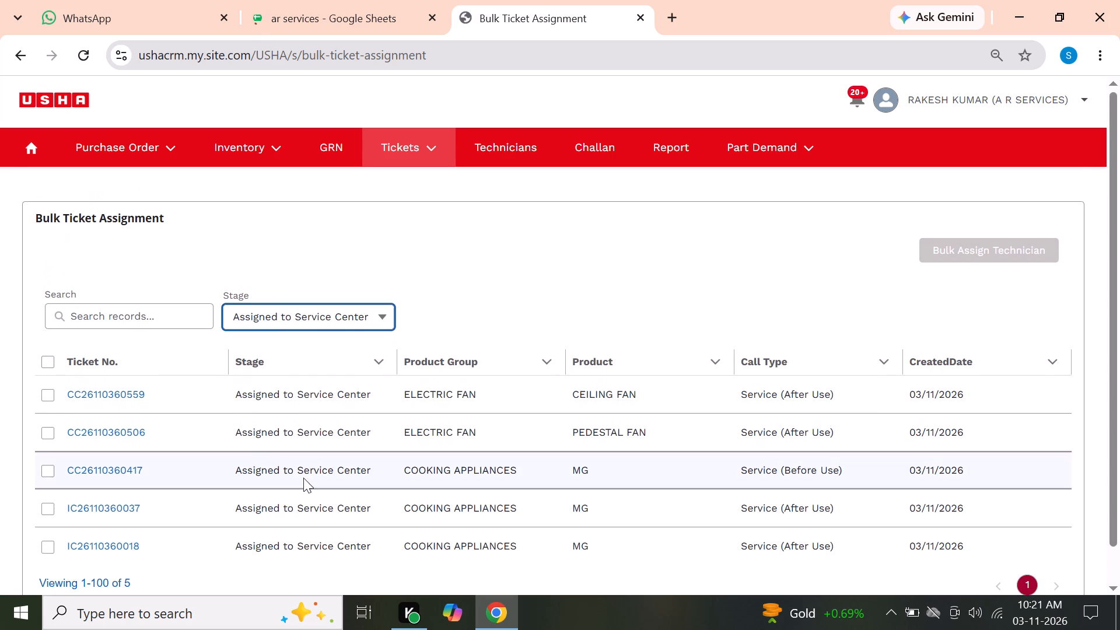
Select all the filtered tickets and start a bulk technician assignment for them.
{"action": "left_click", "coordinate": [47, 365]}
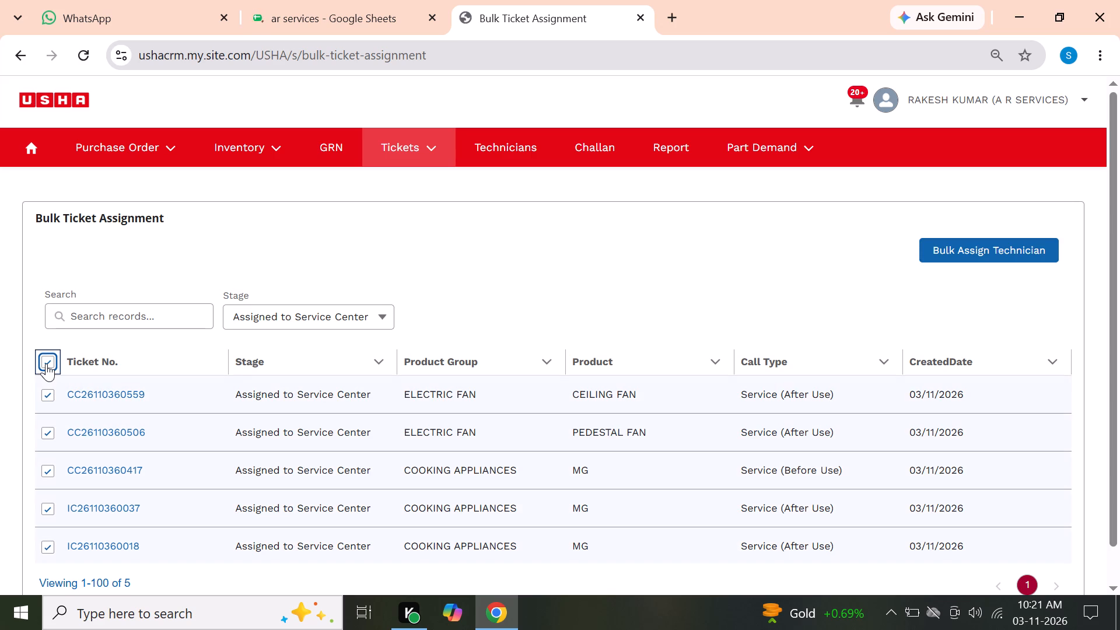
{"action": "left_click", "coordinate": [947, 249]}
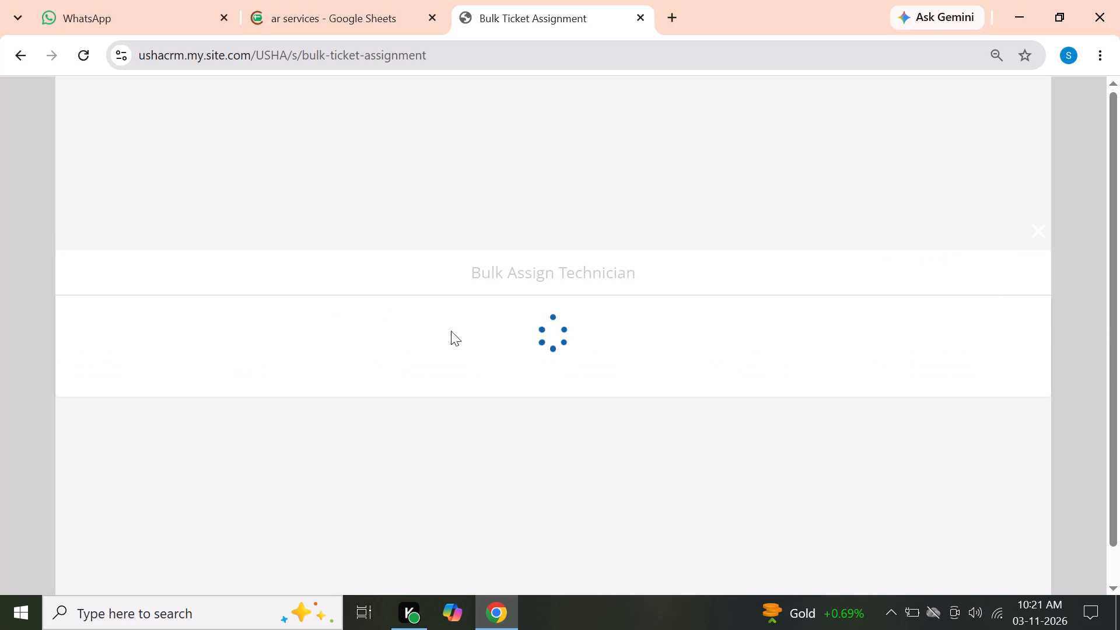
Choose A R SERVICES as the service center, schedule the tickets for today, 03-Nov-2026, and continue to technician selection.
{"action": "left_click", "coordinate": [236, 254]}
{"action": "left_click", "coordinate": [236, 278]}
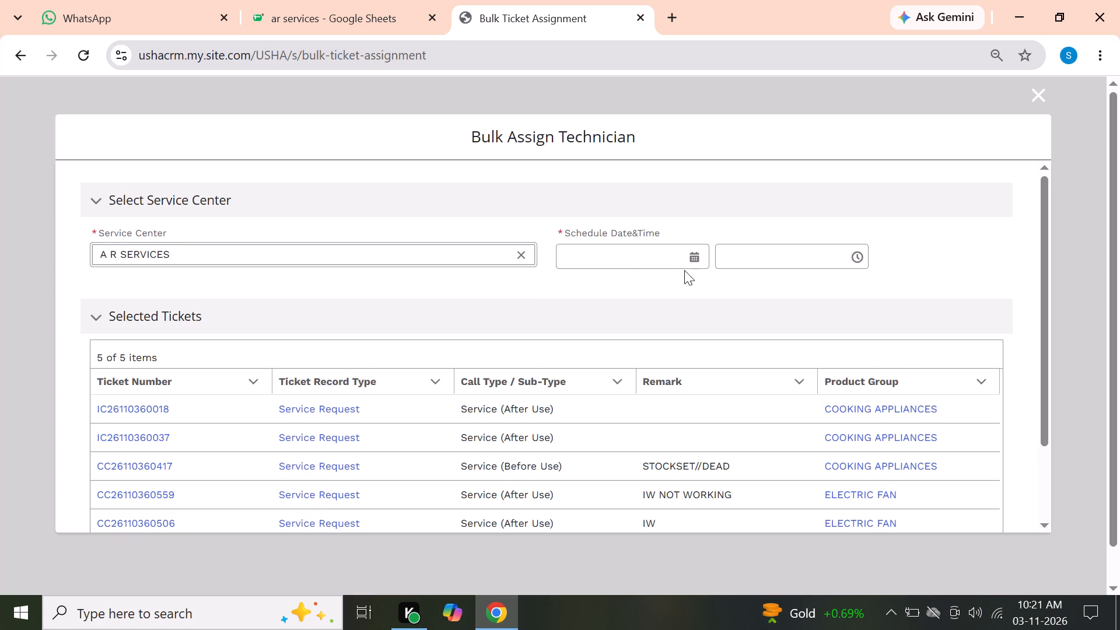
{"action": "left_click", "coordinate": [693, 262]}
{"action": "left_click", "coordinate": [670, 558]}
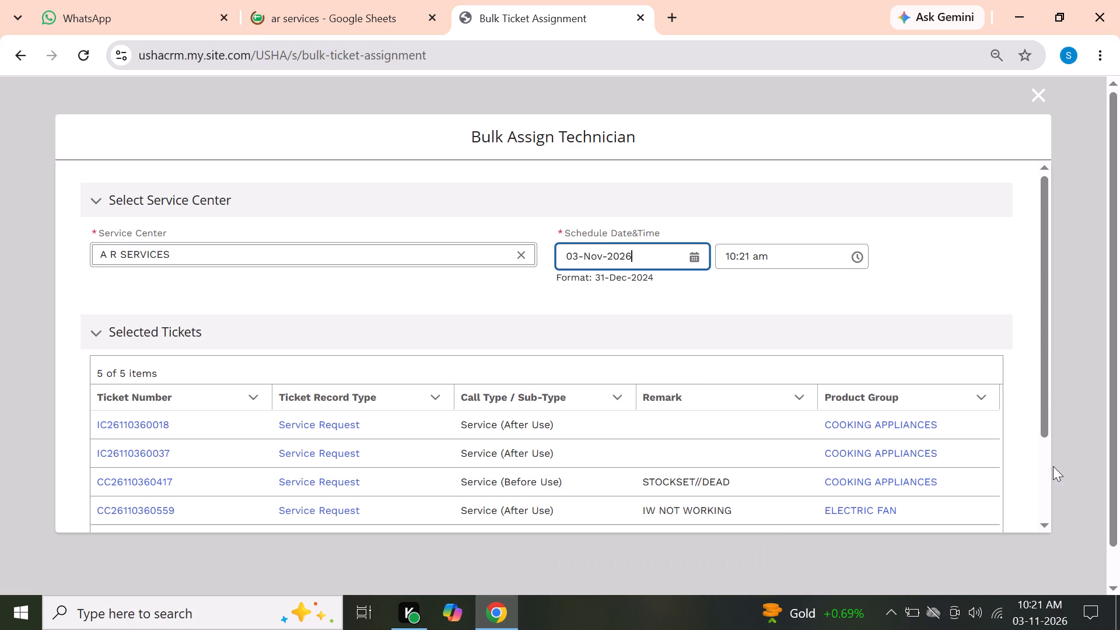
{"action": "scroll", "coordinate": [1053, 467], "scroll_direction": "down", "scroll_amount": 8}
{"action": "left_click", "coordinate": [994, 494]}
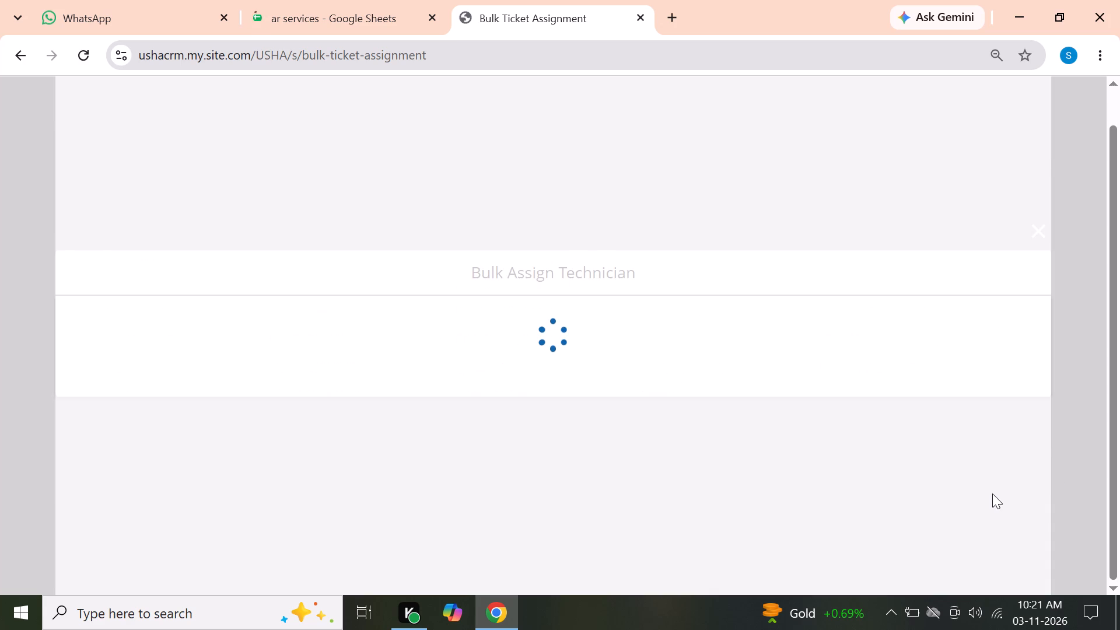
Choose the last technician in the list for the selected tickets.
{"action": "left_click", "coordinate": [365, 252]}
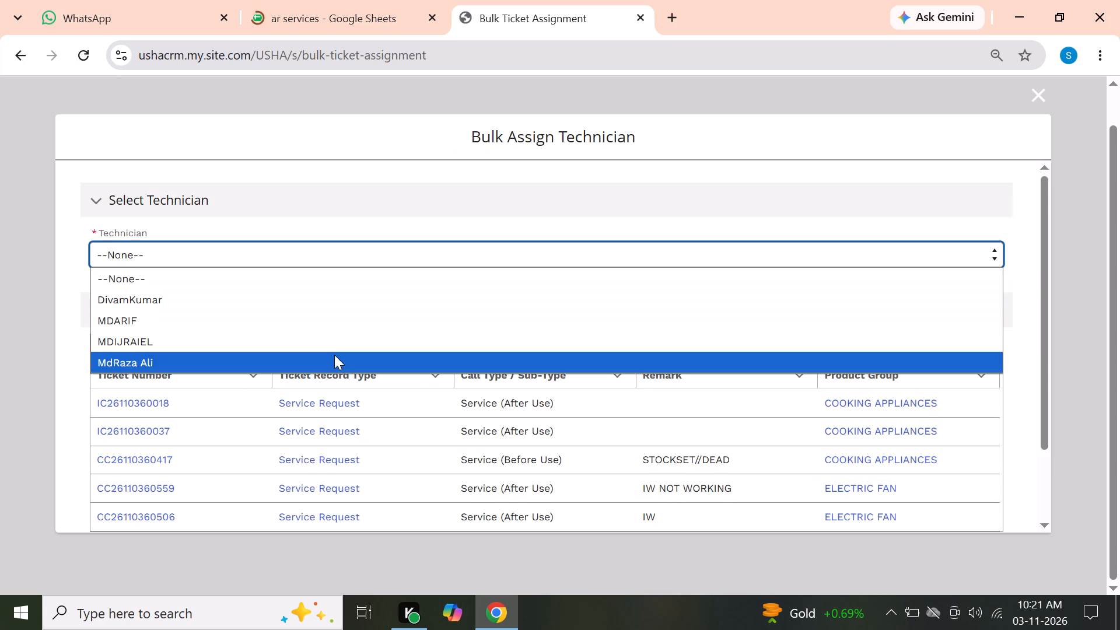
{"action": "left_click", "coordinate": [334, 355]}
{"action": "scroll", "coordinate": [804, 383], "scroll_direction": "down", "scroll_amount": 5}
{"action": "scroll", "coordinate": [938, 466], "scroll_direction": "down", "scroll_amount": 10}
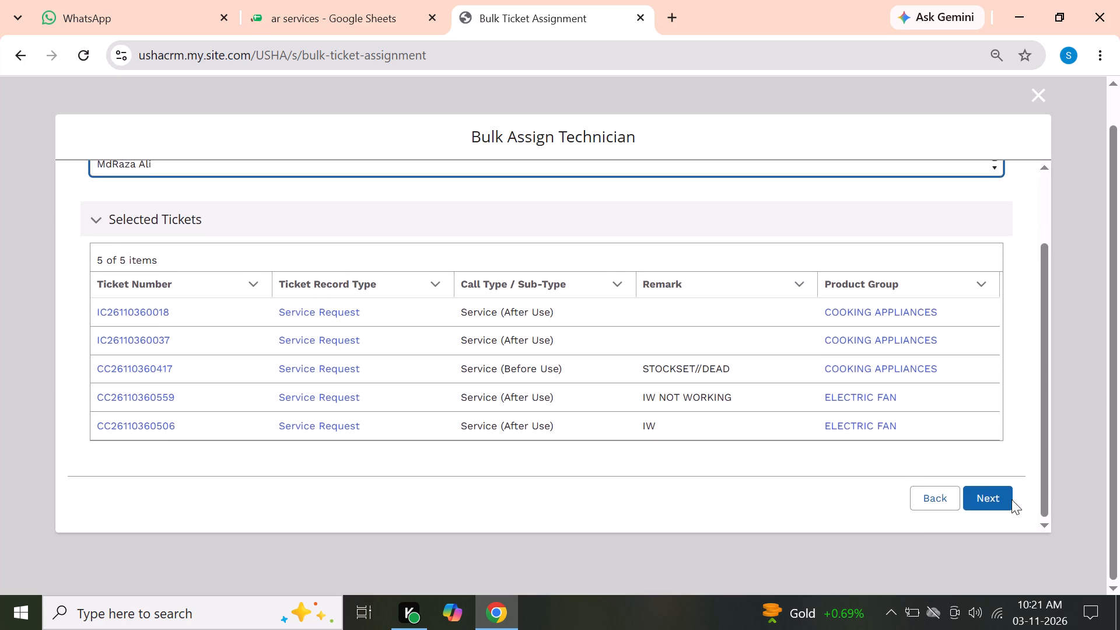
Proceed past the skill-match review to complete the bulk technician assignment of the five selected tickets, and dismiss the resulting notification.
{"action": "left_click", "coordinate": [999, 496]}
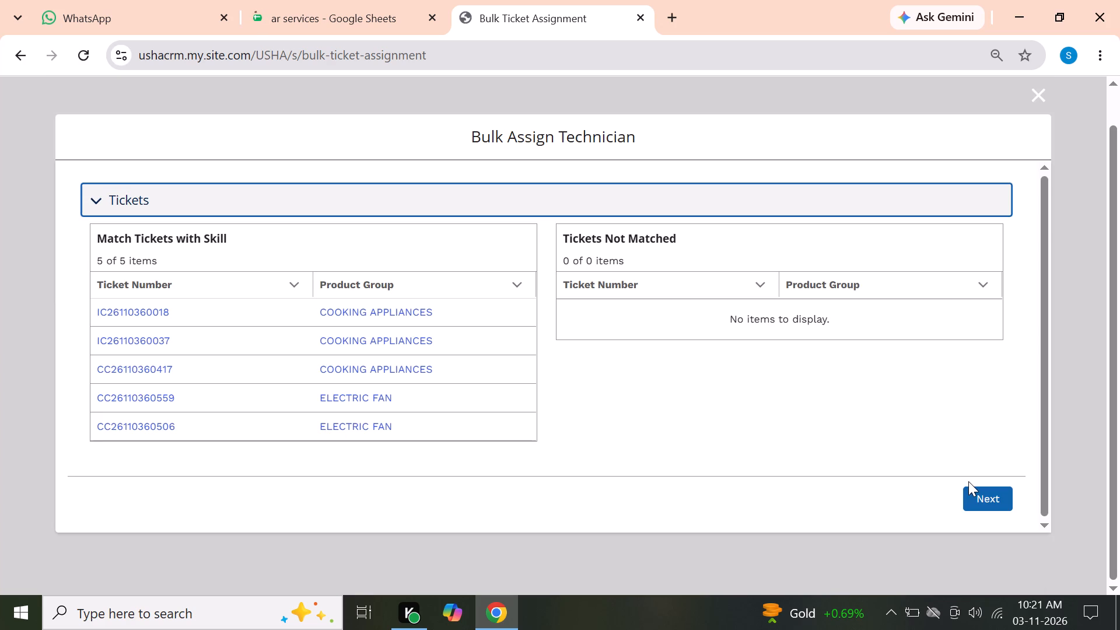
{"action": "left_click", "coordinate": [989, 495]}
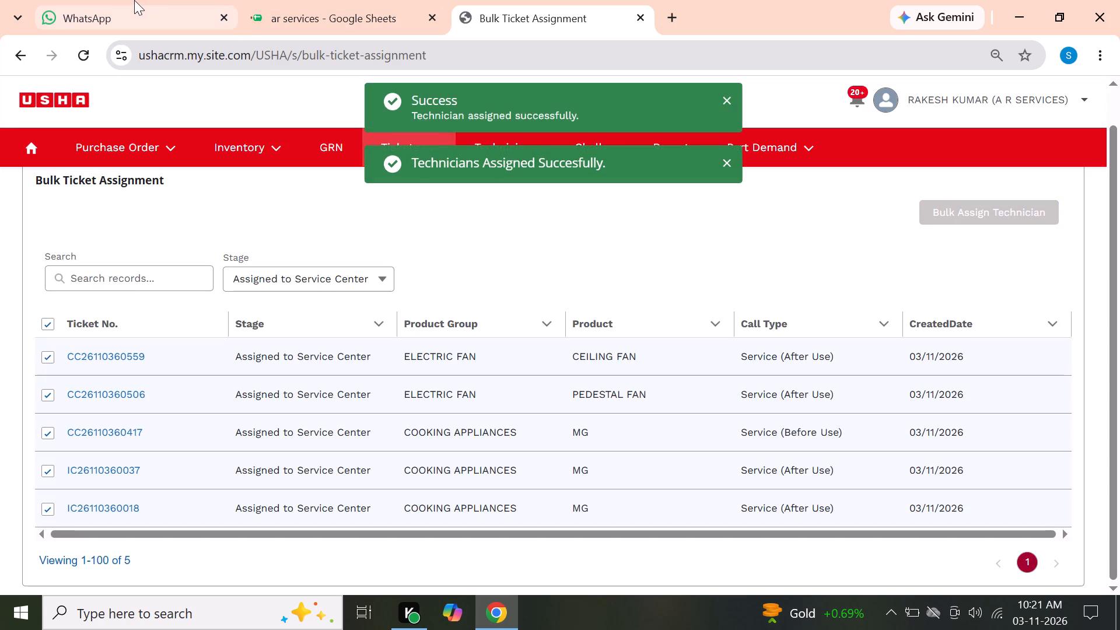
{"action": "left_click", "coordinate": [727, 167]}
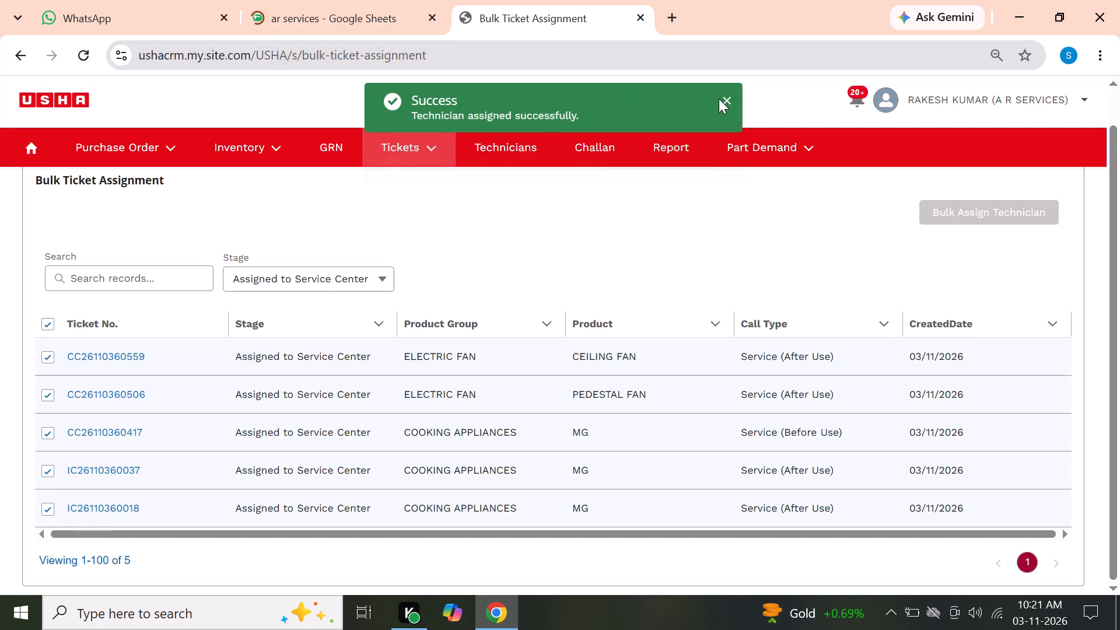
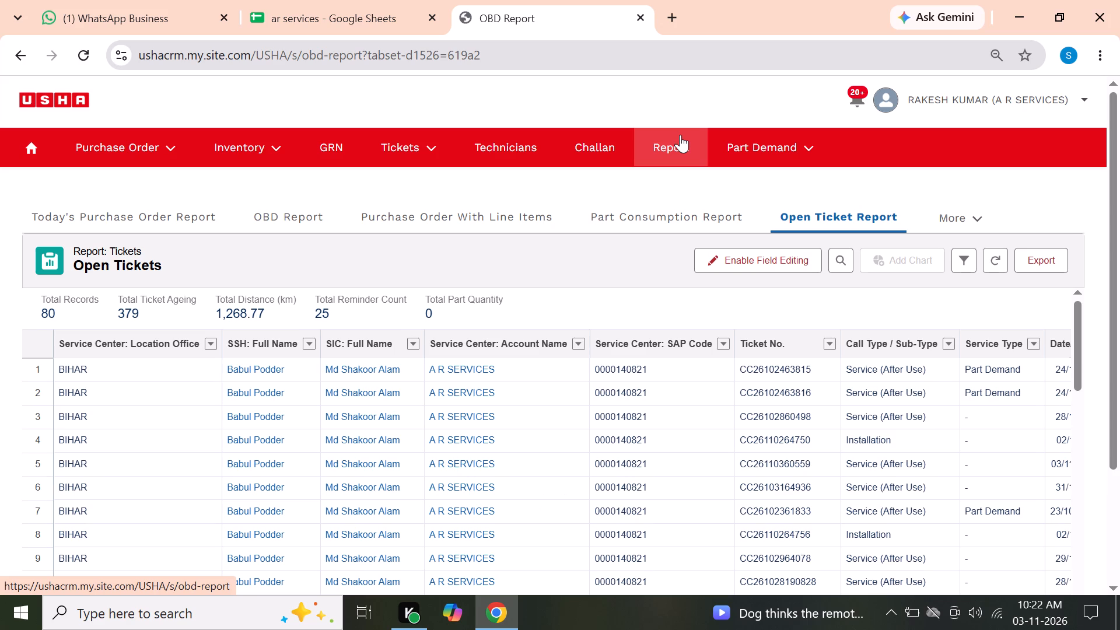
Export the Open Tickets report as Details Only and open the downloaded file in Excel.
{"action": "left_click", "coordinate": [1044, 253]}
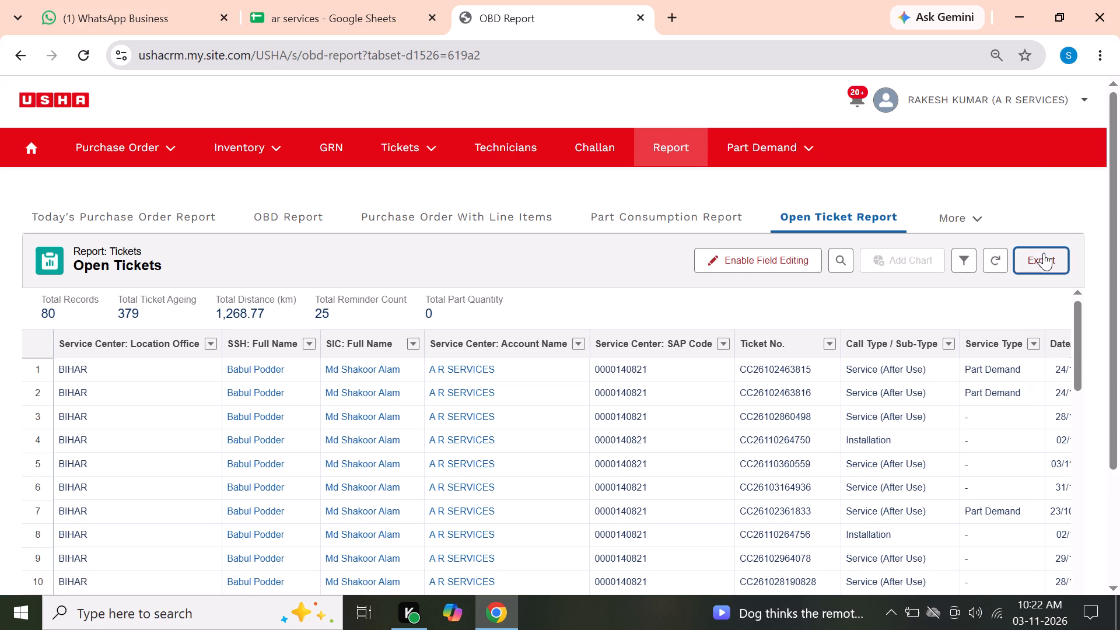
{"action": "left_click", "coordinate": [327, 335]}
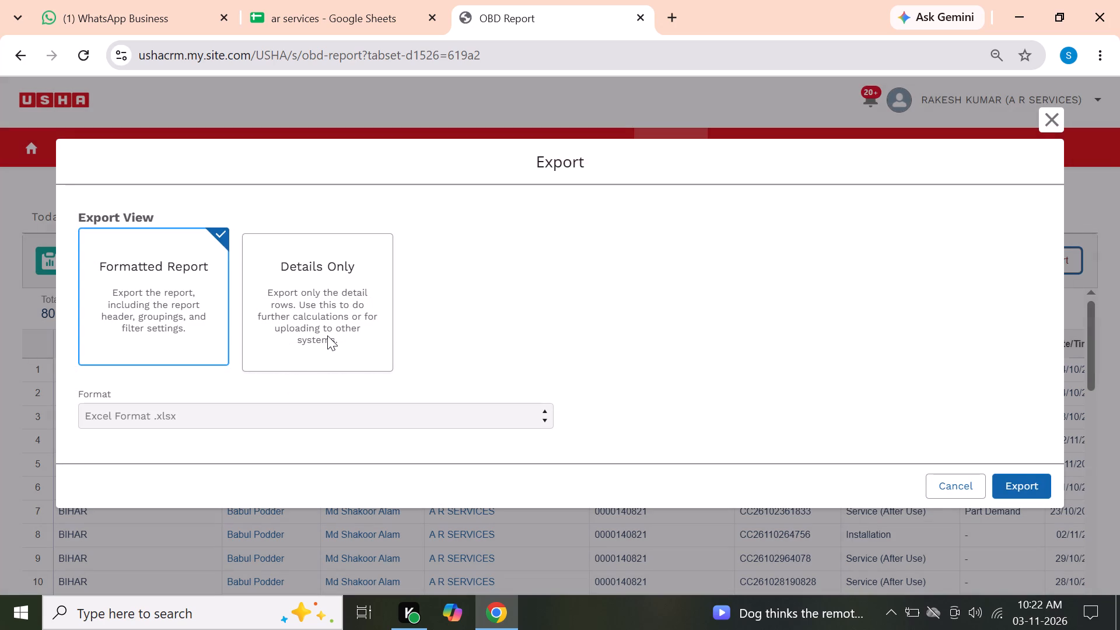
{"action": "left_click", "coordinate": [1037, 489]}
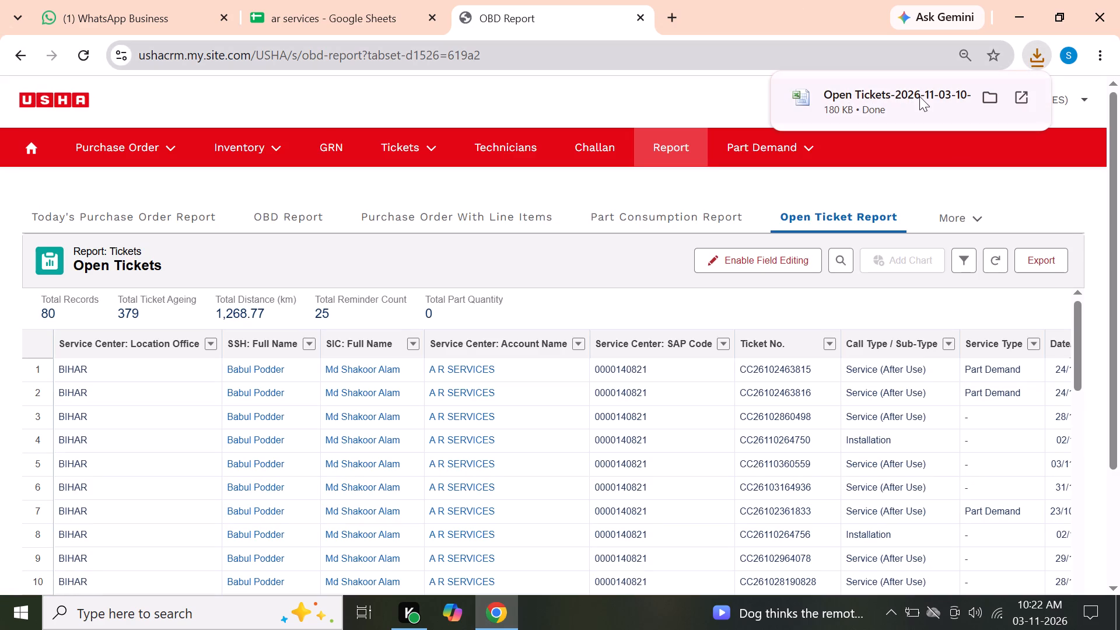
{"action": "left_click", "coordinate": [914, 102]}
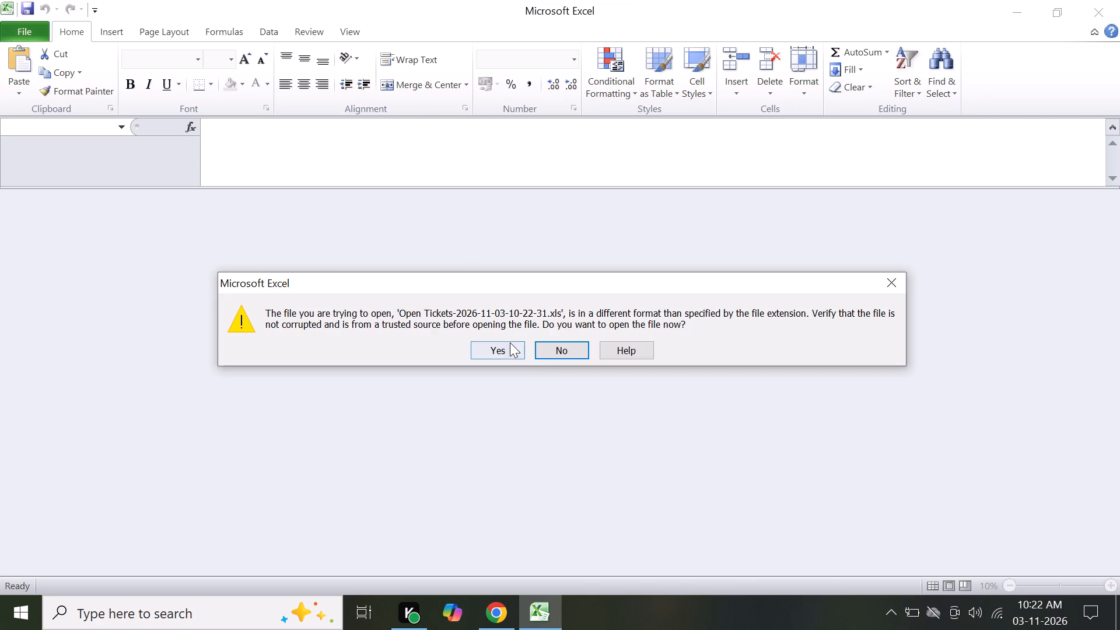
{"action": "left_click", "coordinate": [502, 345]}
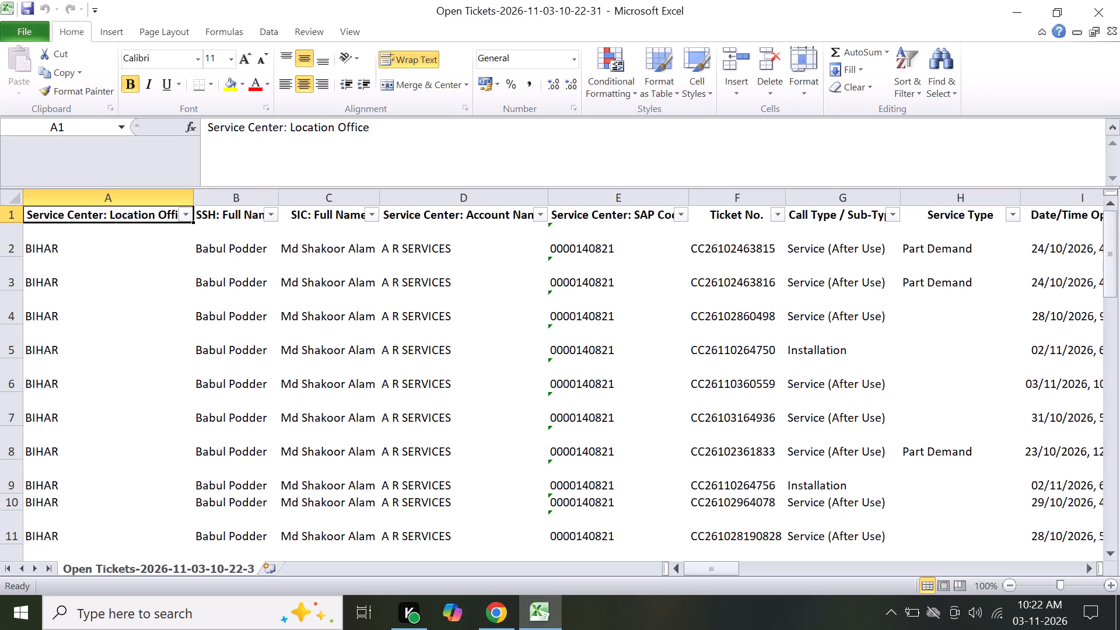
Delete the Location Office, SSH Full Name, SIC Full Name, SAP Code and Service Type columns.
{"action": "left_click_drag", "start_coordinate": [97, 201], "coordinate": [325, 237]}
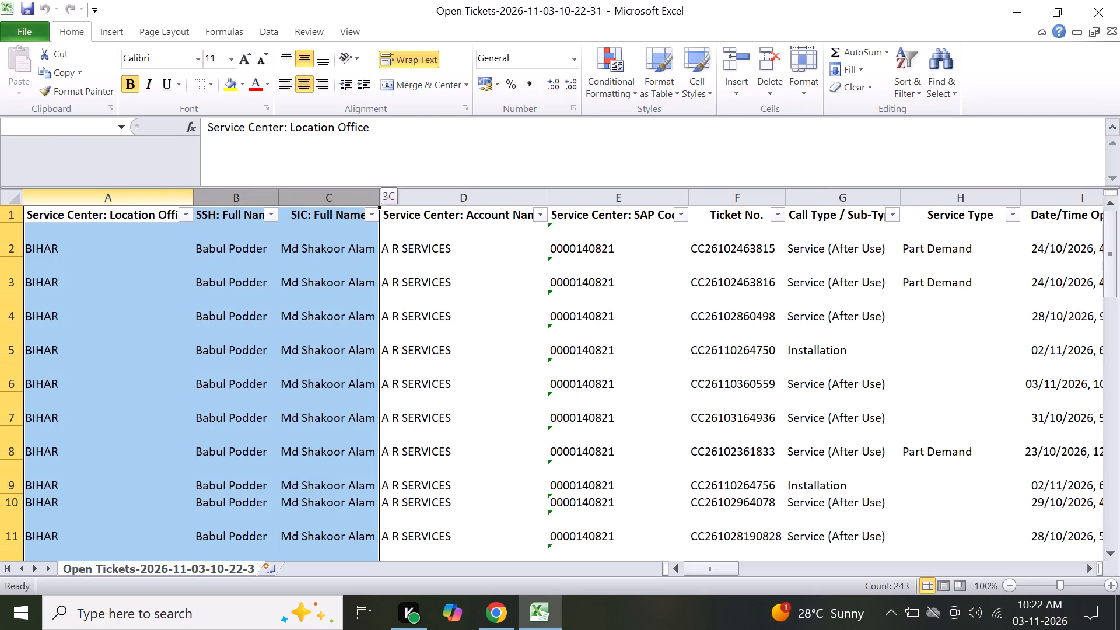
{"action": "left_click_drag", "start_coordinate": [325, 237], "coordinate": [325, 238]}
{"action": "right_click", "coordinate": [239, 299]}
{"action": "left_click", "coordinate": [271, 420]}
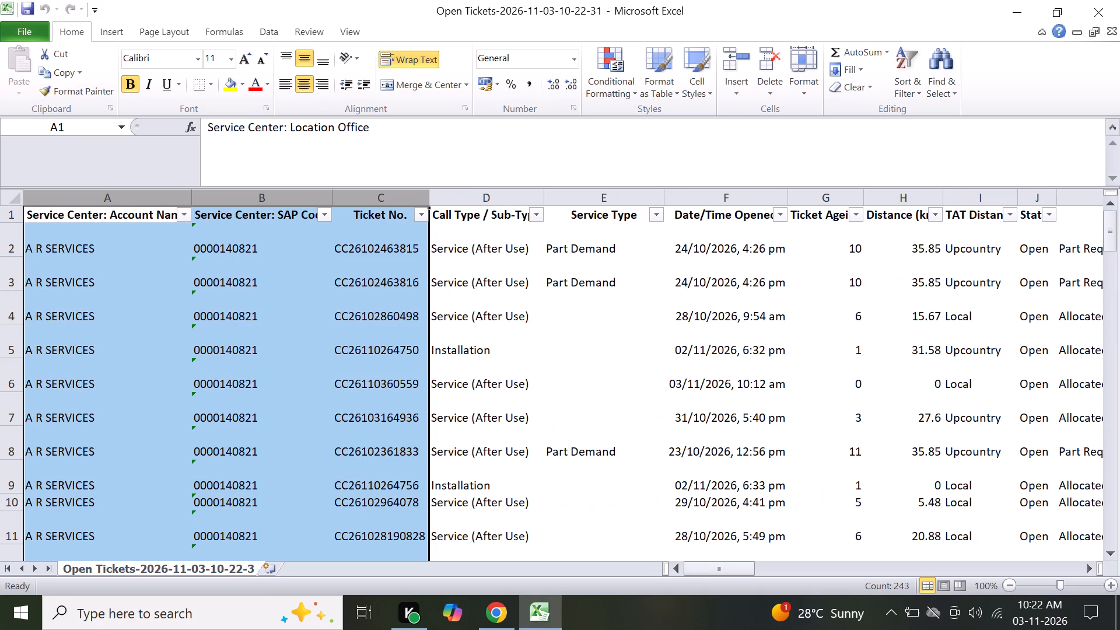
{"action": "left_click", "coordinate": [272, 199]}
{"action": "right_click", "coordinate": [272, 199]}
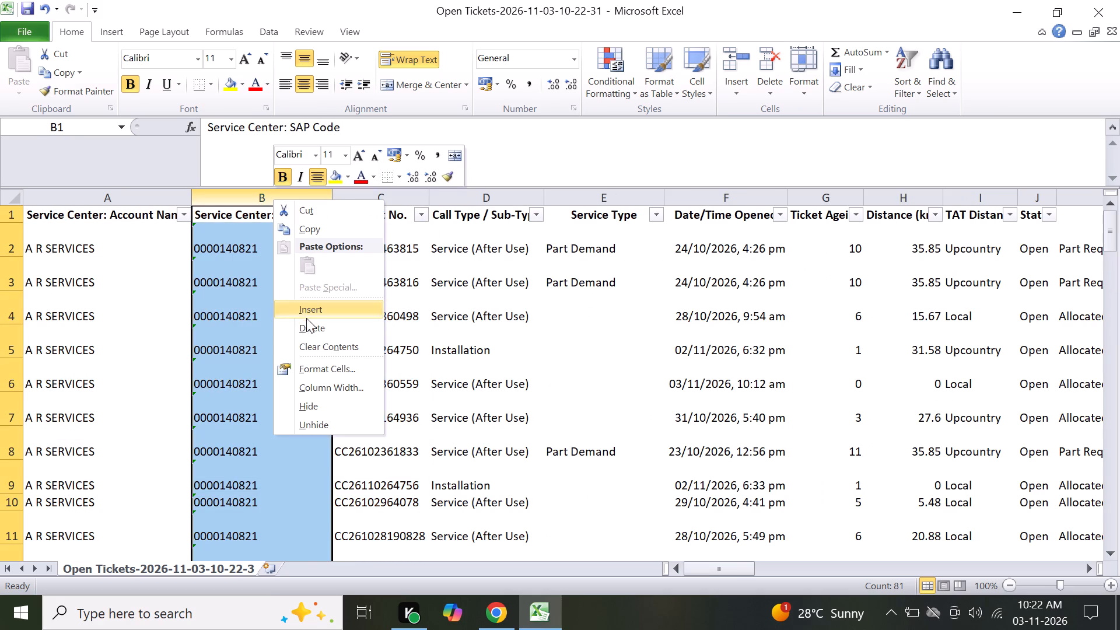
{"action": "left_click", "coordinate": [307, 321]}
{"action": "left_click", "coordinate": [463, 194]}
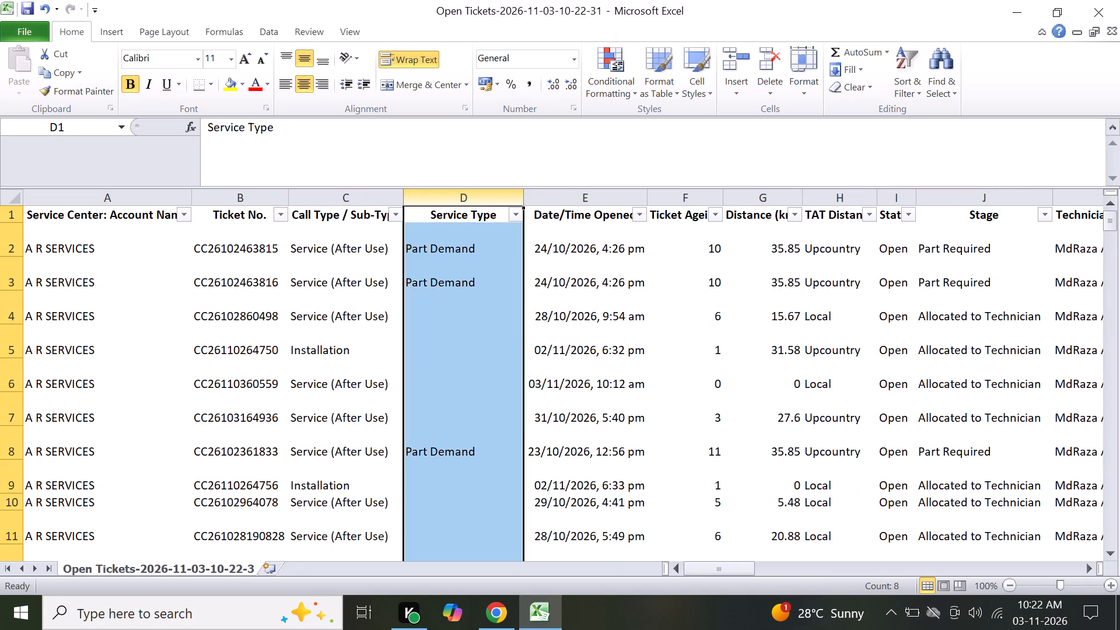
{"action": "right_click", "coordinate": [463, 194]}
{"action": "left_click", "coordinate": [521, 326]}
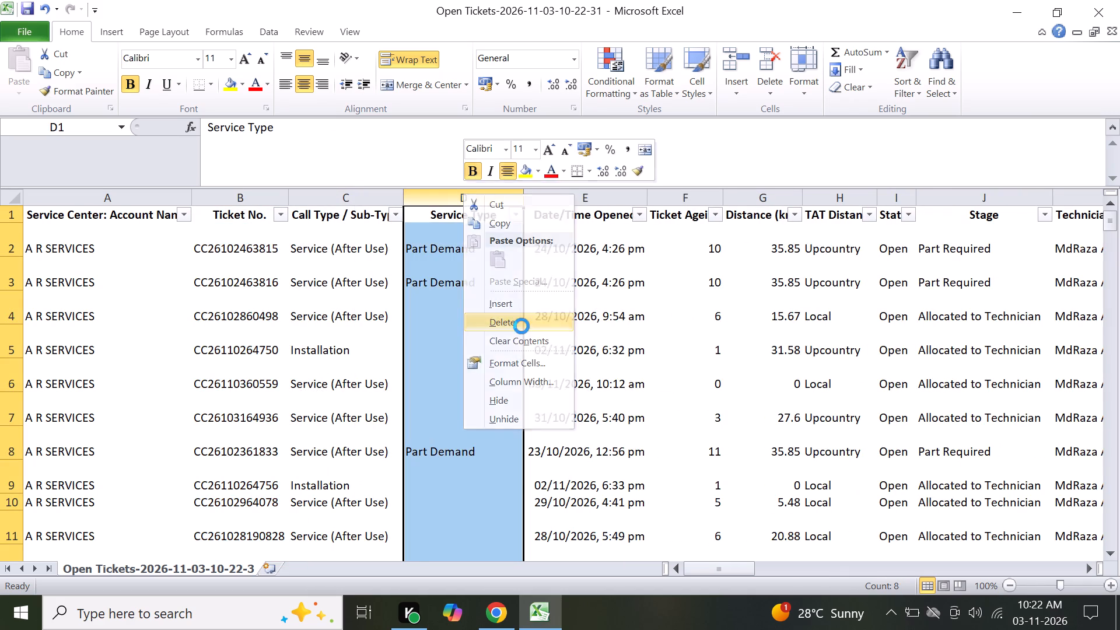
Delete the Distance, TAT Distance, Status, Technician Observation, Check-In Datetime and Product Group columns.
{"action": "left_click_drag", "start_coordinate": [644, 198], "coordinate": [703, 230]}
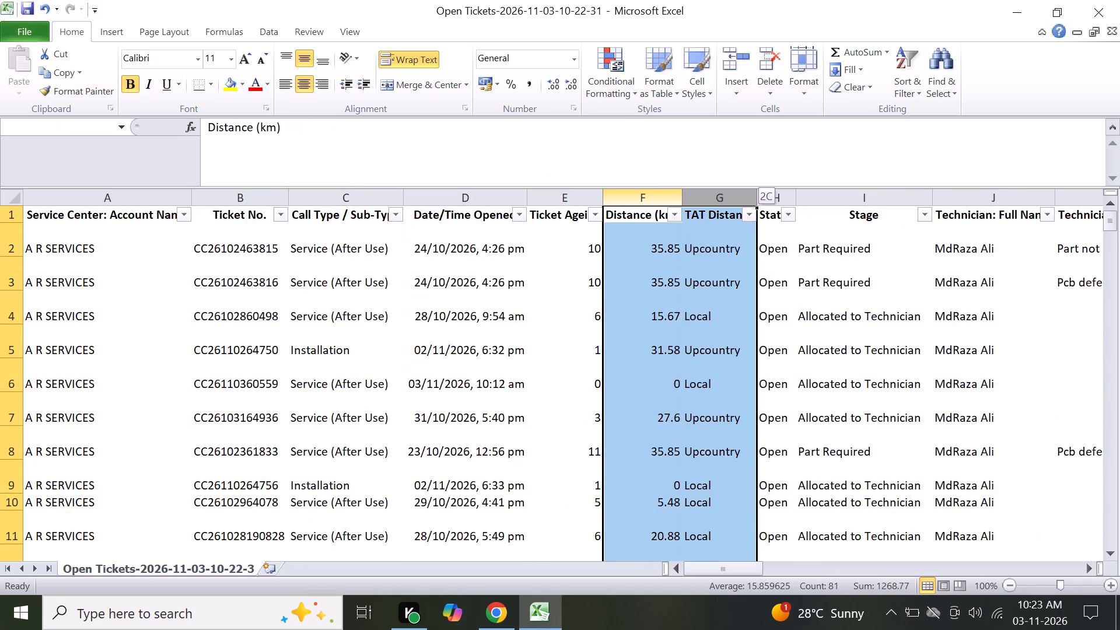
{"action": "left_click_drag", "start_coordinate": [703, 230], "coordinate": [762, 261]}
{"action": "right_click", "coordinate": [675, 302]}
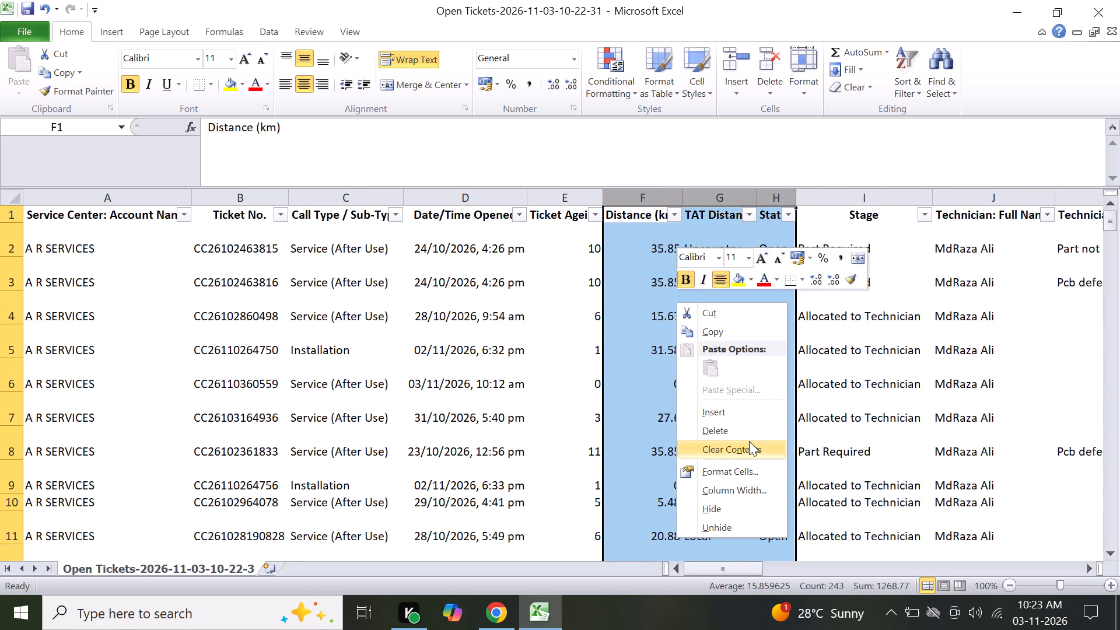
{"action": "left_click", "coordinate": [749, 433]}
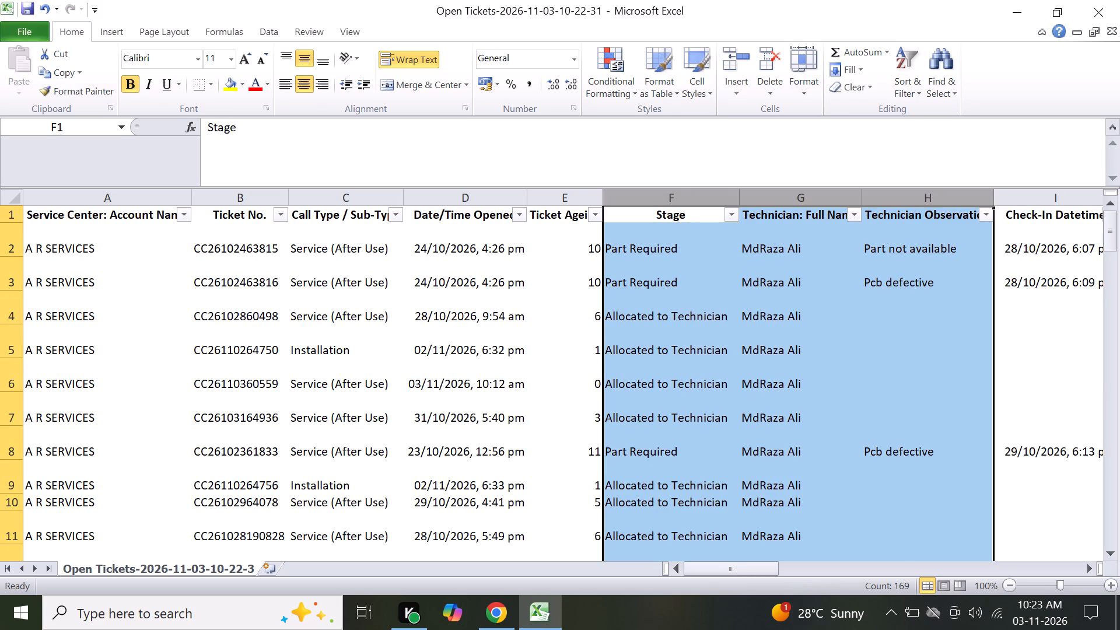
{"action": "left_click_drag", "start_coordinate": [907, 197], "coordinate": [1085, 234]}
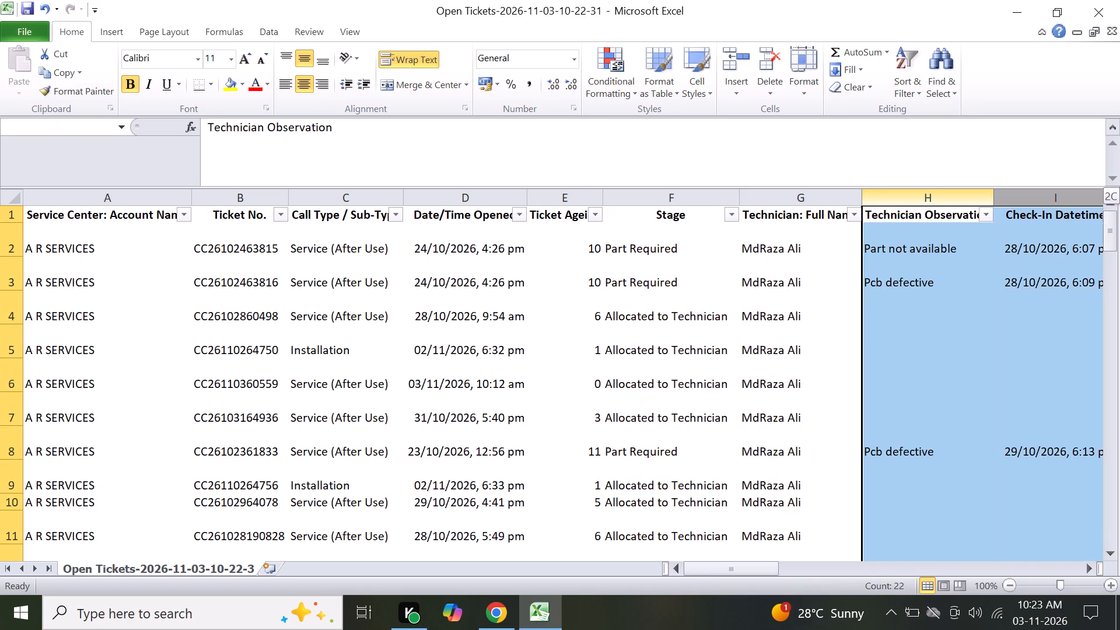
{"action": "left_click_drag", "start_coordinate": [1085, 234], "coordinate": [862, 292]}
{"action": "right_click", "coordinate": [803, 295]}
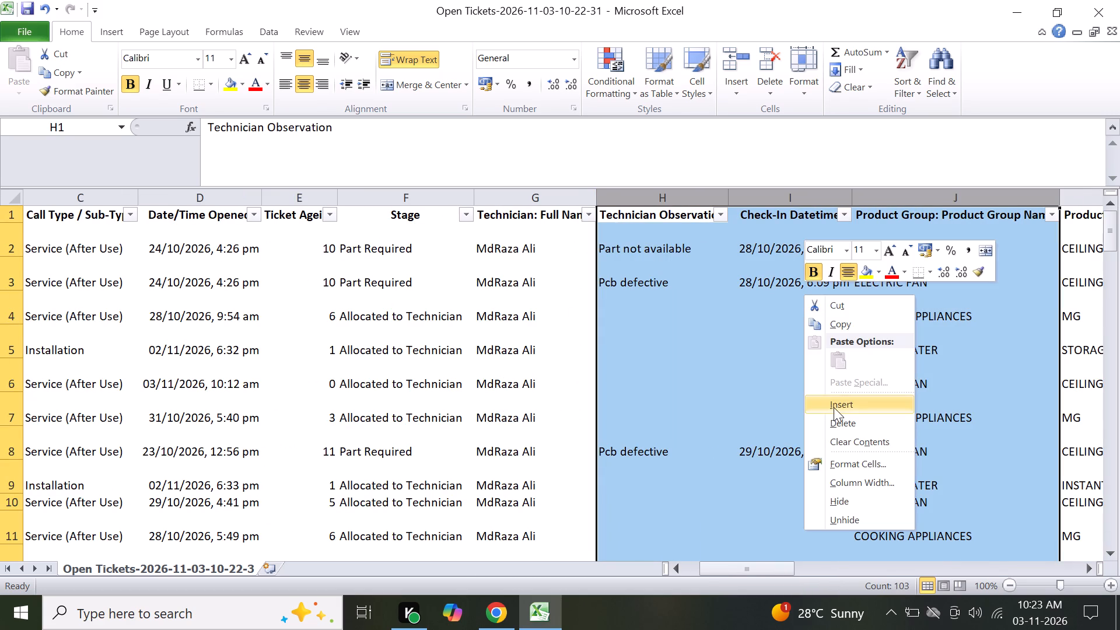
{"action": "left_click", "coordinate": [834, 416]}
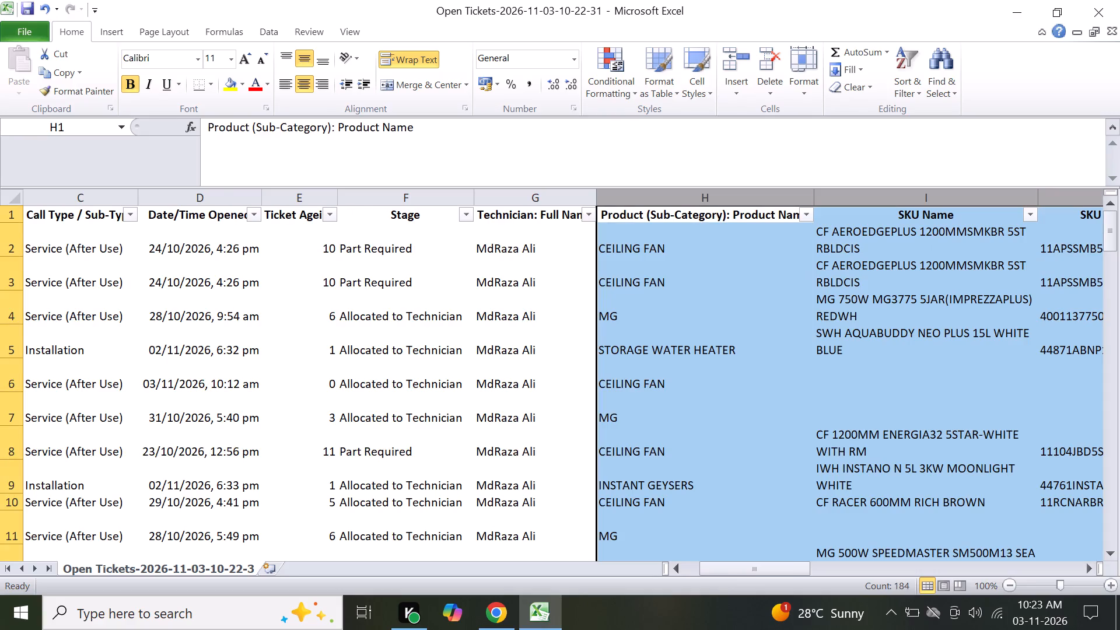
Delete the columns from SKU Code through Reason For Manual Entry, and the contact Email Id column.
{"action": "left_click_drag", "start_coordinate": [1079, 205], "coordinate": [1038, 293]}
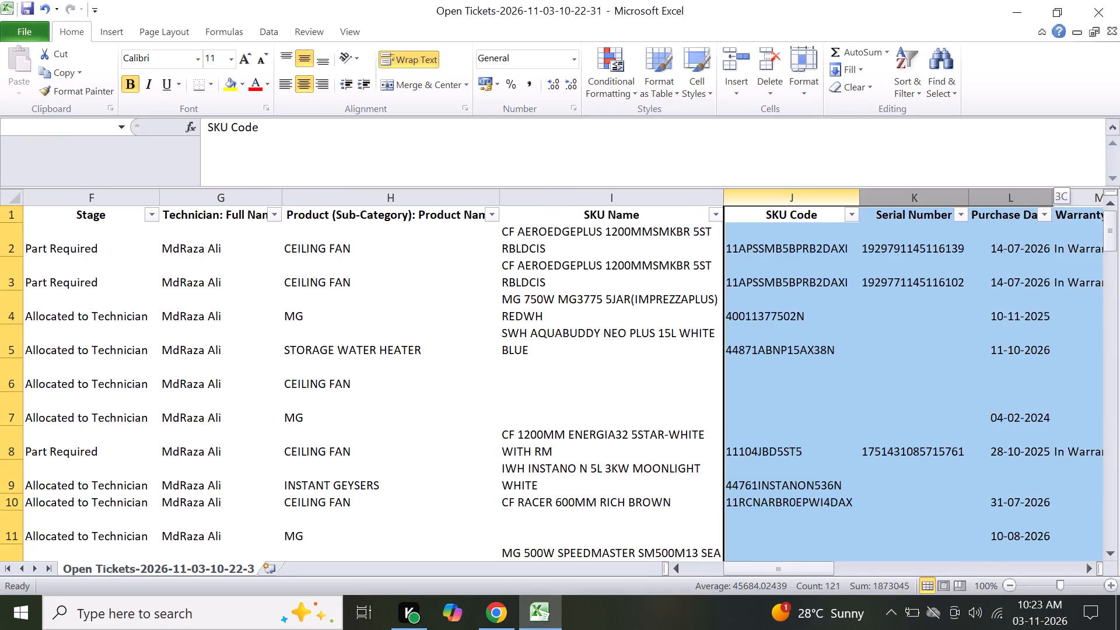
{"action": "left_click_drag", "start_coordinate": [1038, 293], "coordinate": [1119, 279]}
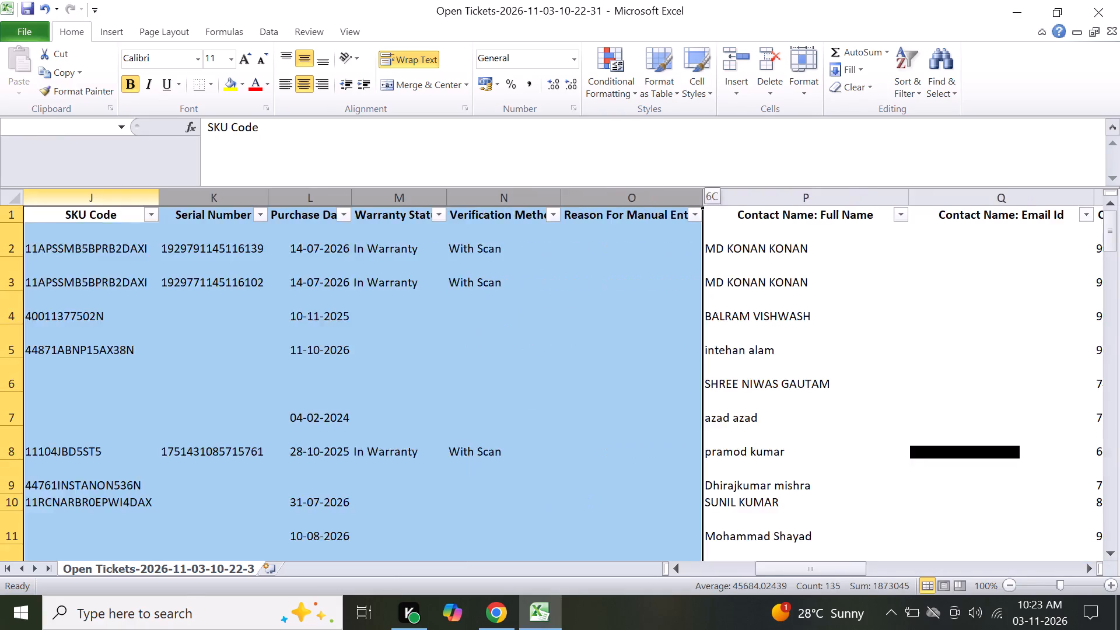
{"action": "left_click_drag", "start_coordinate": [1119, 279], "coordinate": [382, 354]}
{"action": "right_click", "coordinate": [317, 350]}
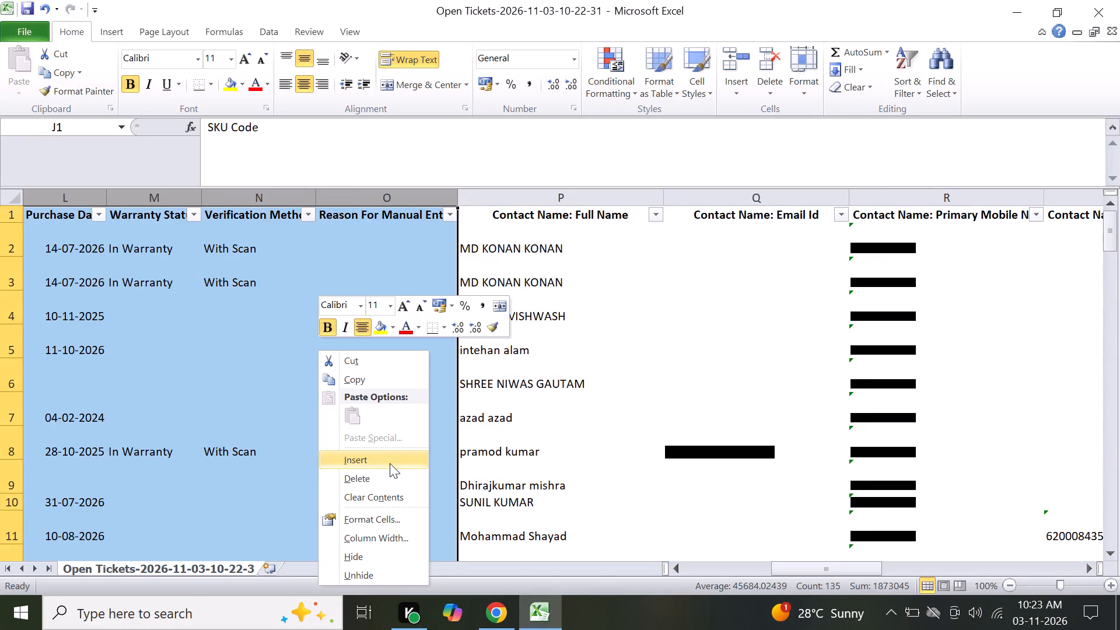
{"action": "left_click", "coordinate": [380, 485]}
{"action": "left_click", "coordinate": [738, 201]}
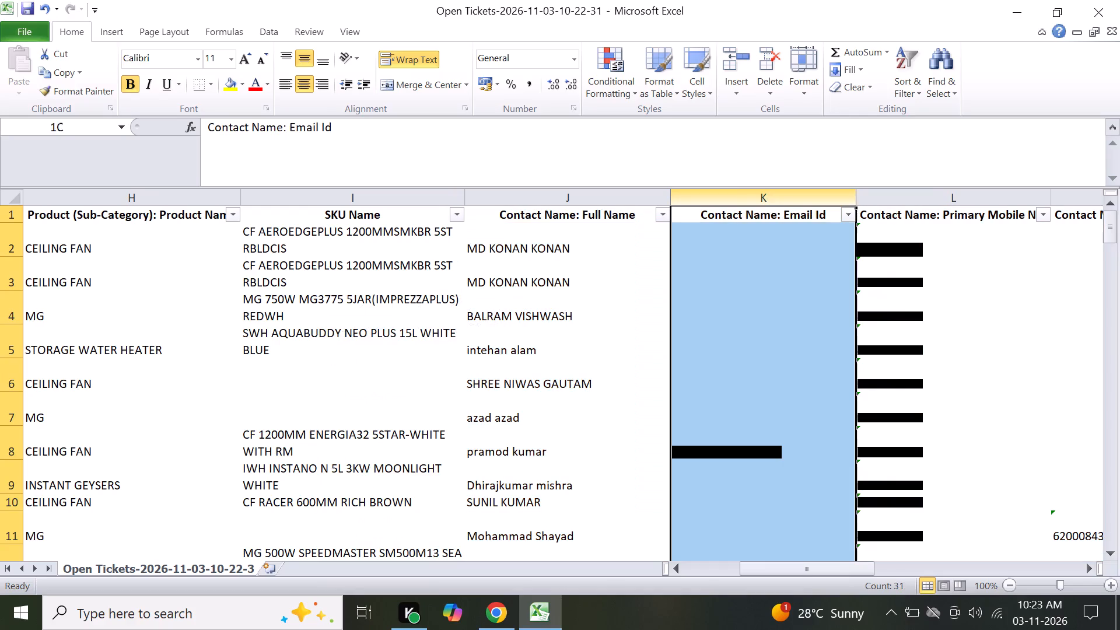
{"action": "right_click", "coordinate": [738, 201]}
{"action": "left_click", "coordinate": [794, 334]}
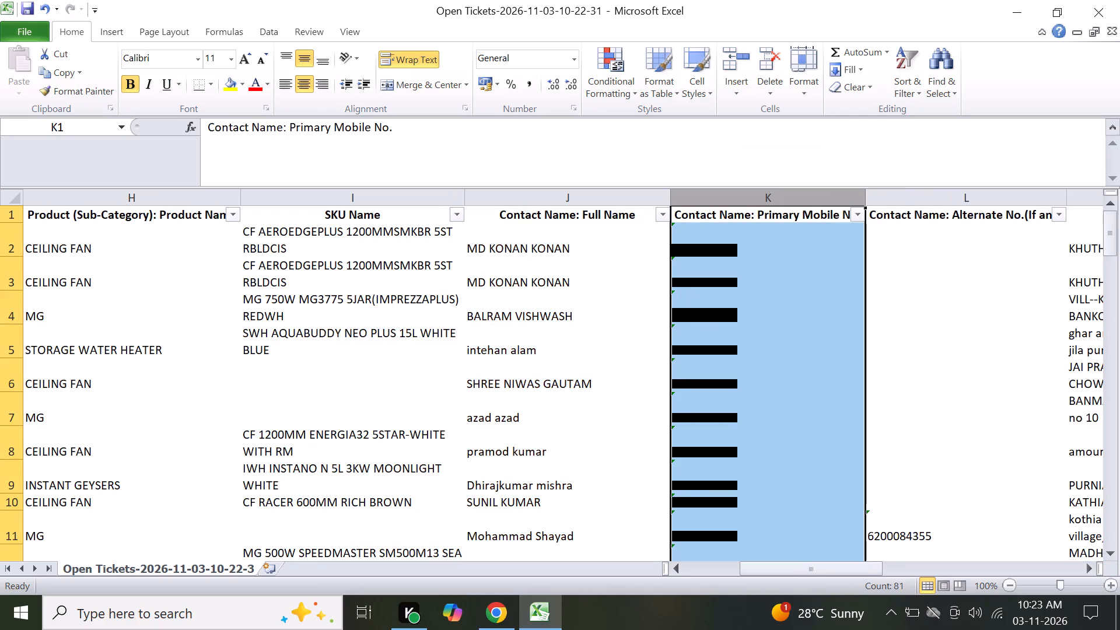
Narrow the contact Primary Mobile No. column to roughly two thirds of its width.
{"action": "left_click_drag", "start_coordinate": [864, 195], "coordinate": [798, 284]}
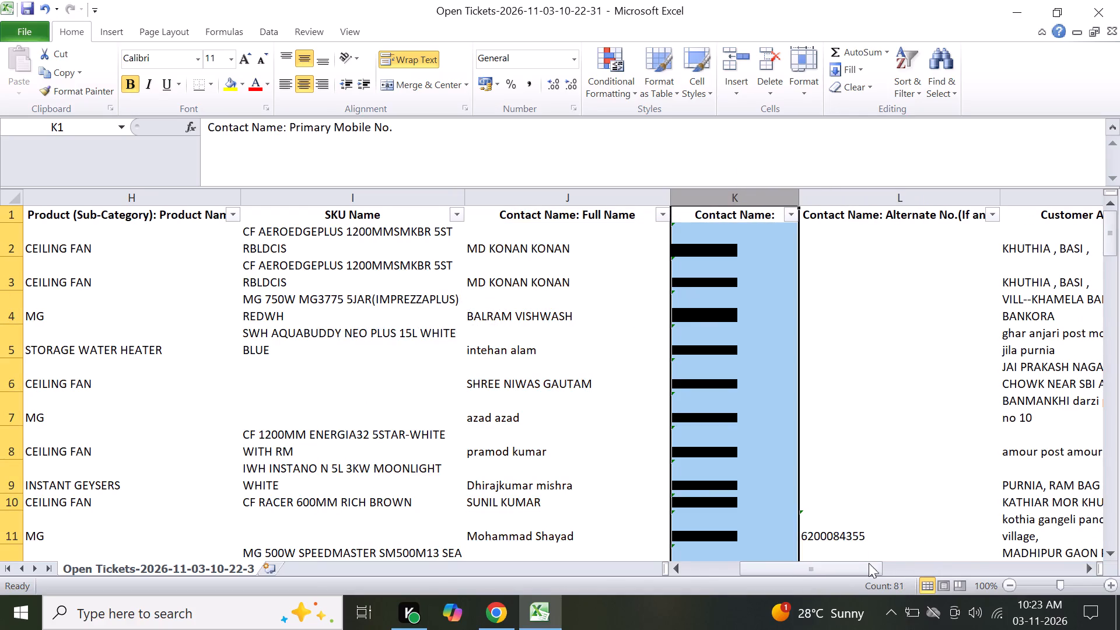
Delete all columns from Reminder Count through Replacement Reason, keeping the Remark column.
{"action": "left_click_drag", "start_coordinate": [854, 569], "coordinate": [904, 569]}
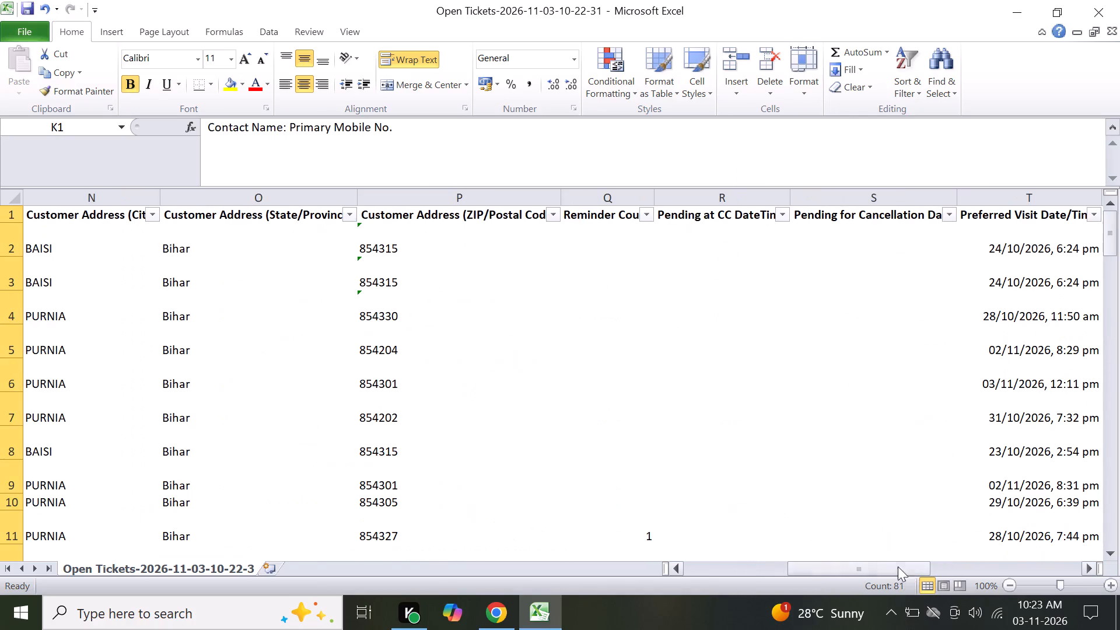
{"action": "left_click_drag", "start_coordinate": [597, 187], "coordinate": [630, 208]}
{"action": "left_click", "coordinate": [627, 212]}
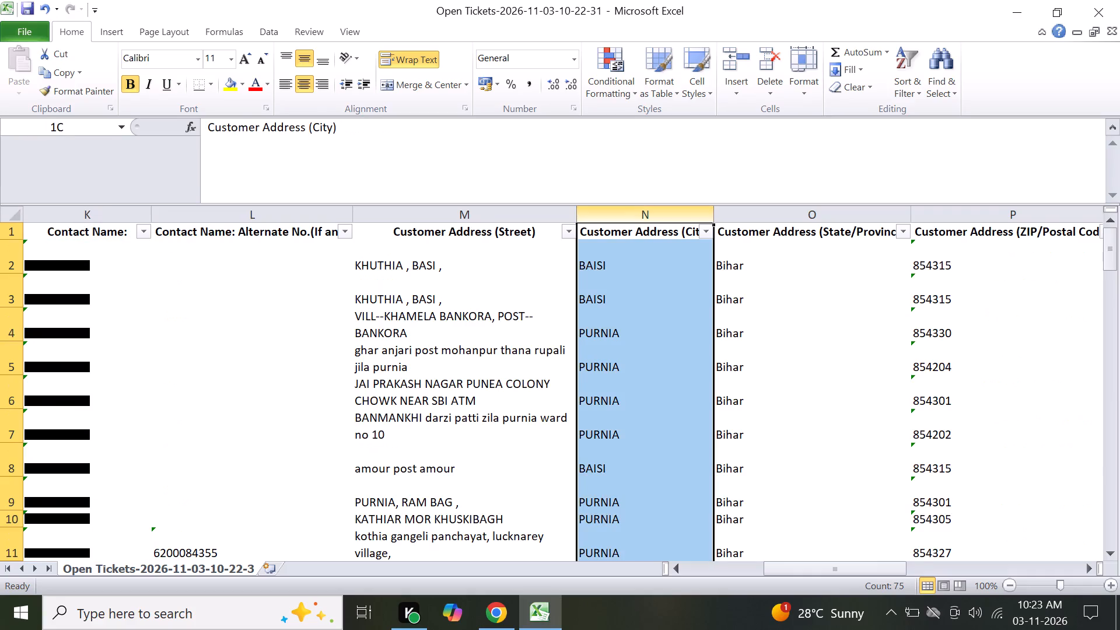
{"action": "left_click_drag", "start_coordinate": [626, 210], "coordinate": [896, 316]}
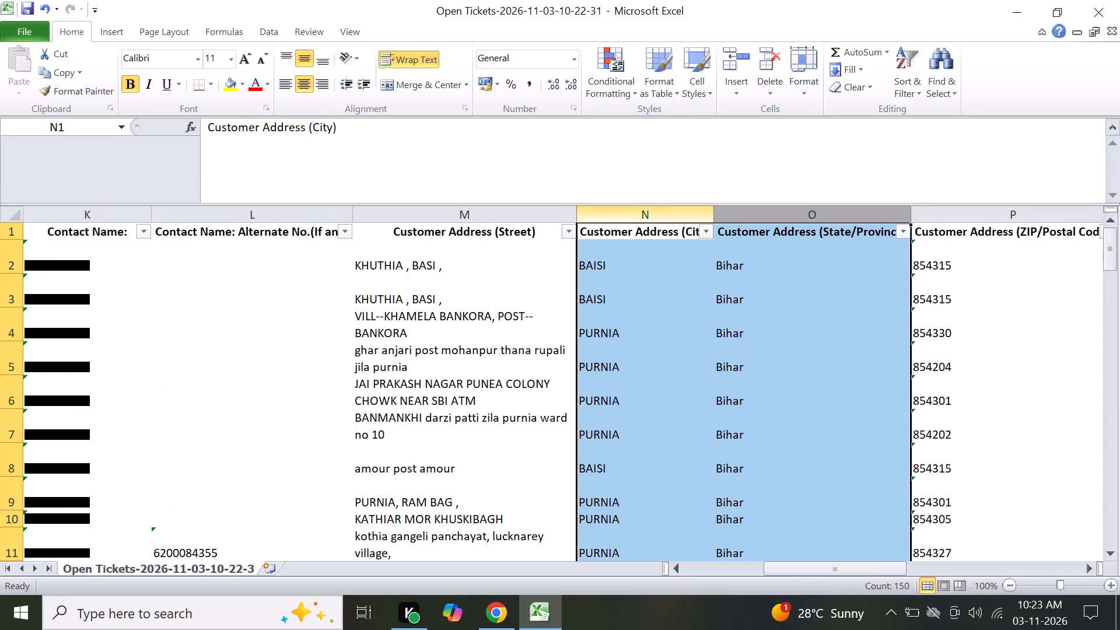
{"action": "left_click_drag", "start_coordinate": [794, 569], "coordinate": [820, 567]}
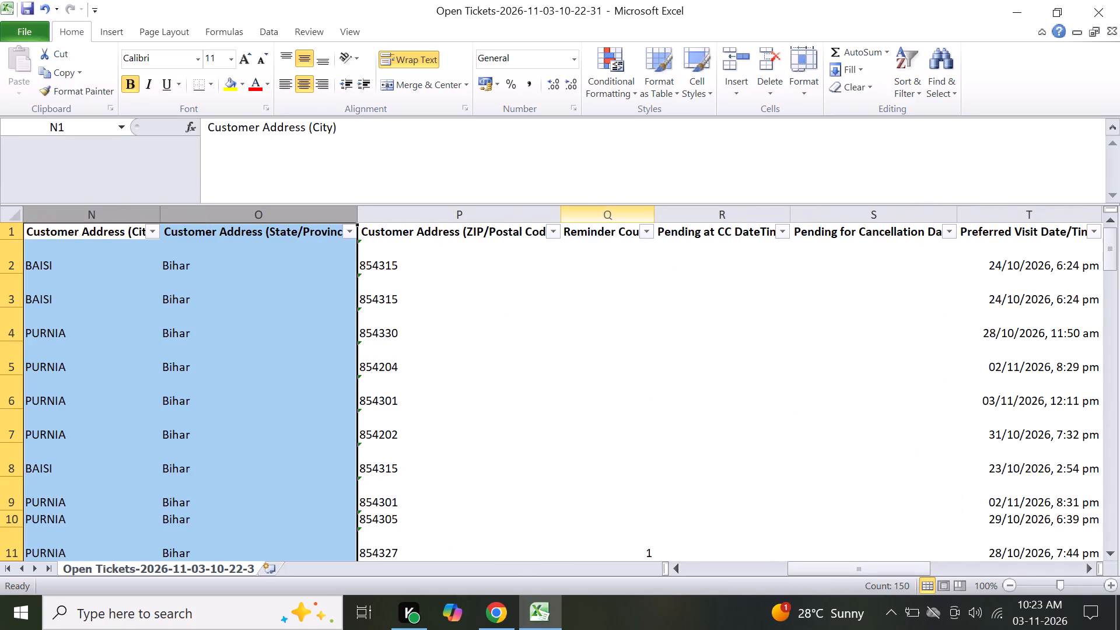
{"action": "left_click_drag", "start_coordinate": [614, 219], "coordinate": [589, 348]}
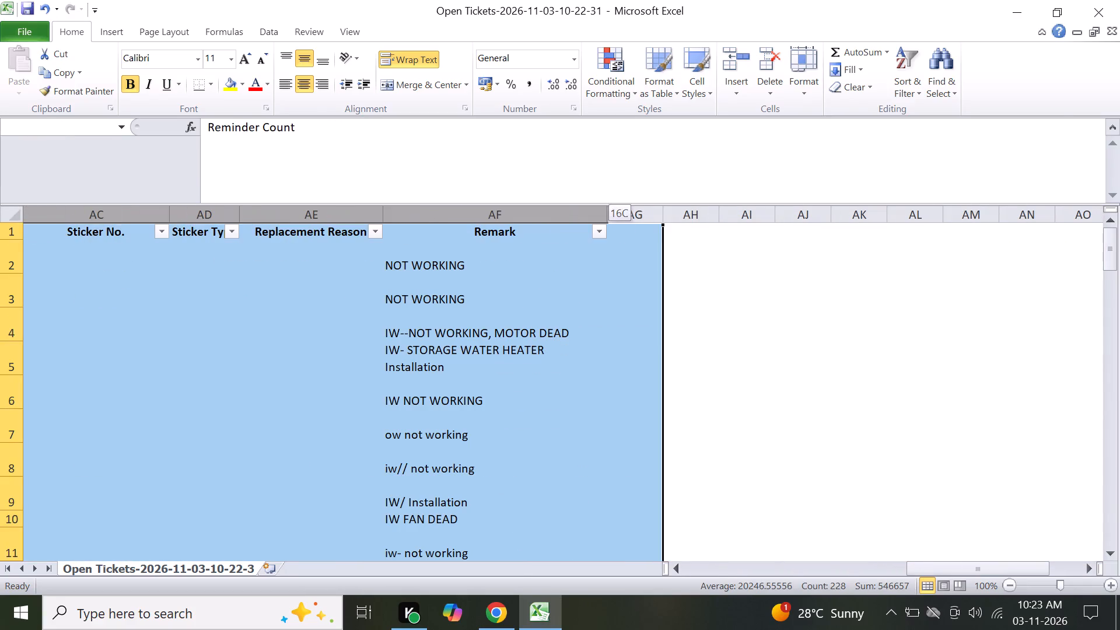
{"action": "left_click_drag", "start_coordinate": [589, 348], "coordinate": [353, 329]}
{"action": "right_click", "coordinate": [316, 323]}
{"action": "left_click", "coordinate": [342, 443]}
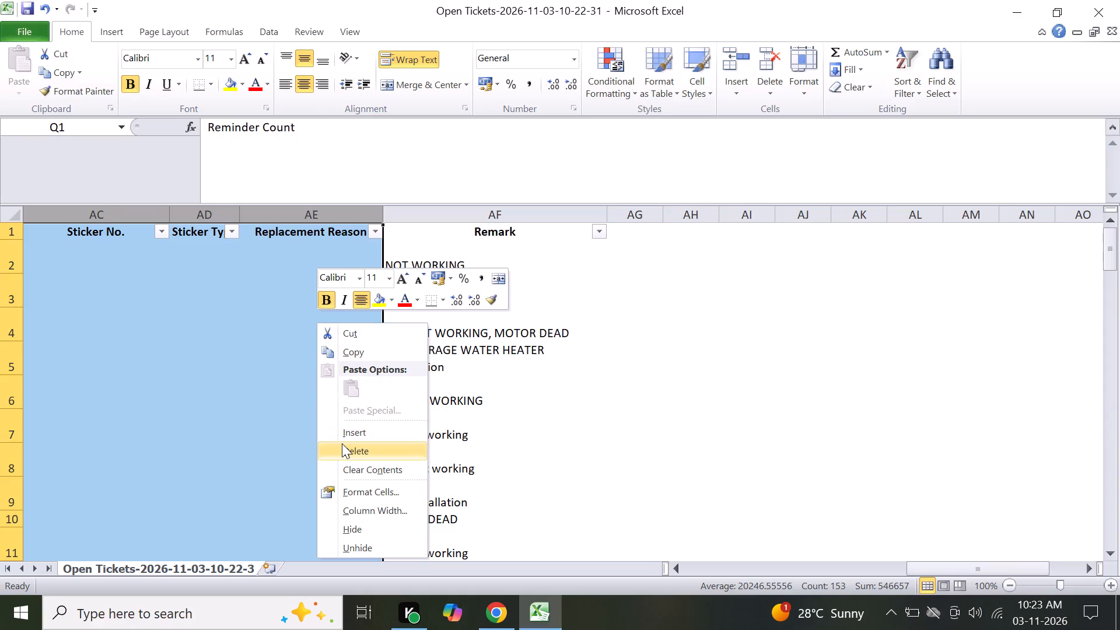
Shrink the formula bar to a single line so more of the ticket rows fit.
{"action": "left_click_drag", "start_coordinate": [831, 568], "coordinate": [466, 531]}
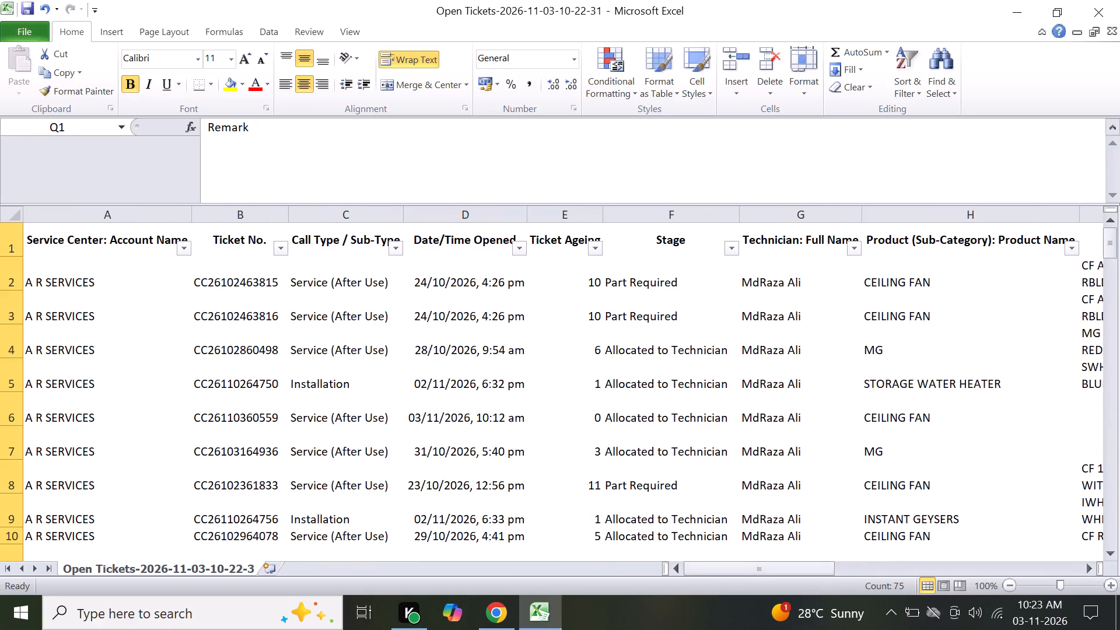
{"action": "left_click", "coordinate": [374, 203]}
{"action": "left_click_drag", "start_coordinate": [374, 204], "coordinate": [383, 173]}
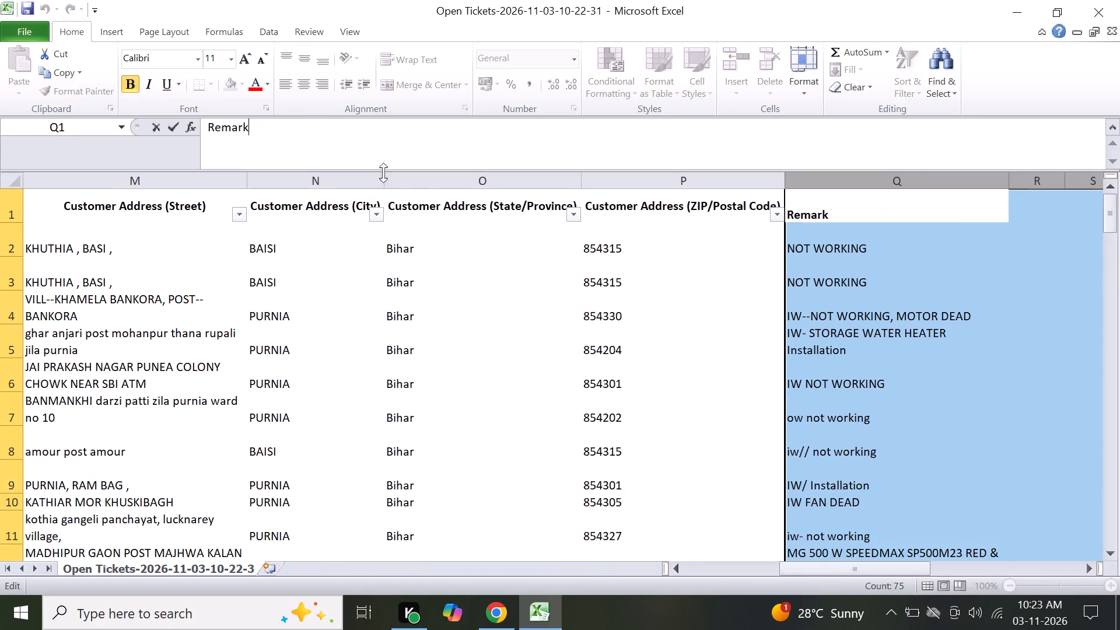
{"action": "left_click_drag", "start_coordinate": [383, 173], "coordinate": [383, 137]}
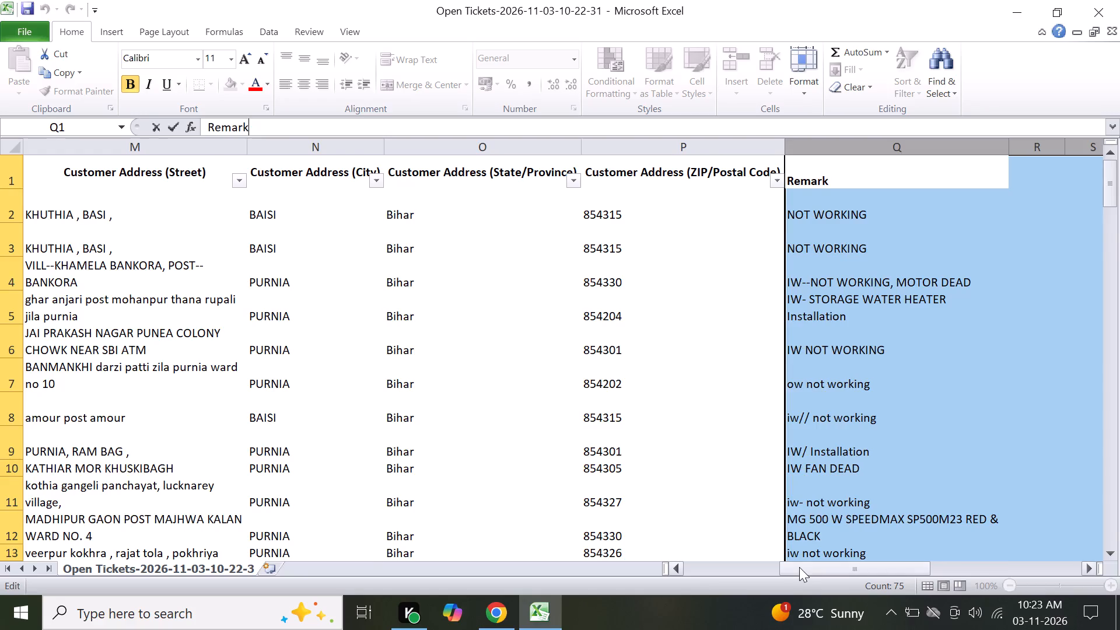
Sort the ticket list by Date/Time Opened from A to Z.
{"action": "left_click_drag", "start_coordinate": [799, 567], "coordinate": [526, 498]}
{"action": "scroll", "coordinate": [447, 357], "scroll_direction": "up", "scroll_amount": 4}
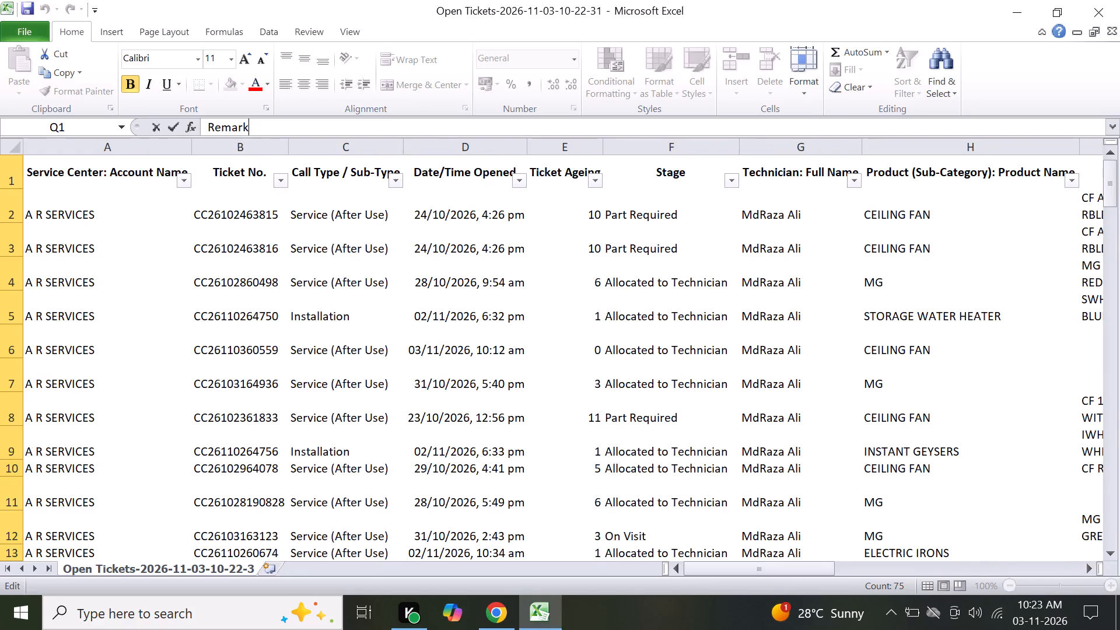
{"action": "left_click", "coordinate": [520, 176]}
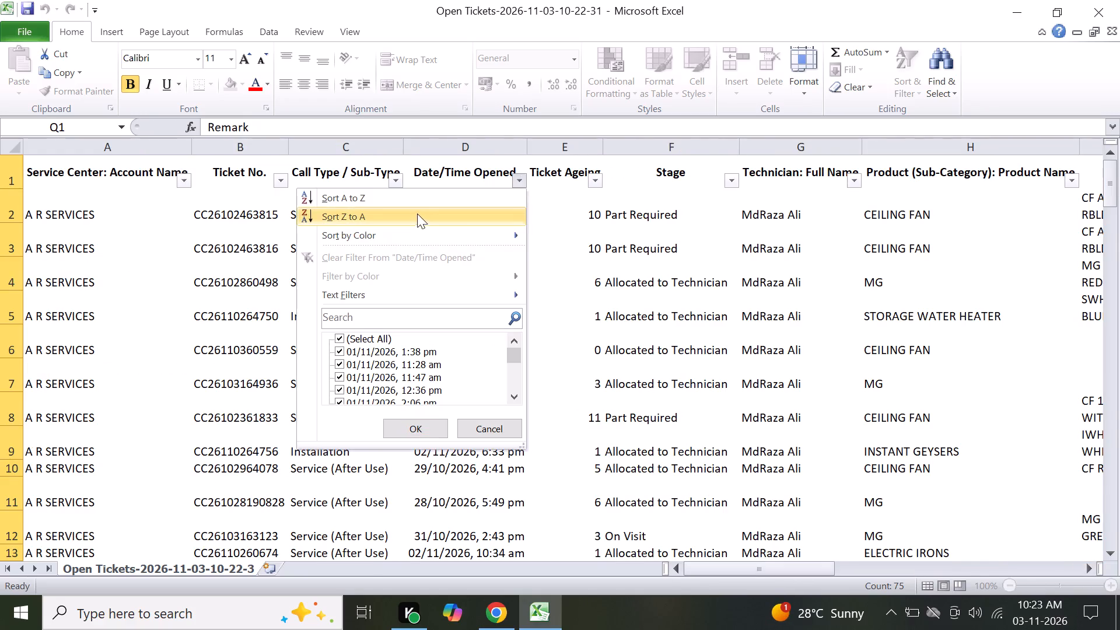
{"action": "left_click", "coordinate": [418, 198]}
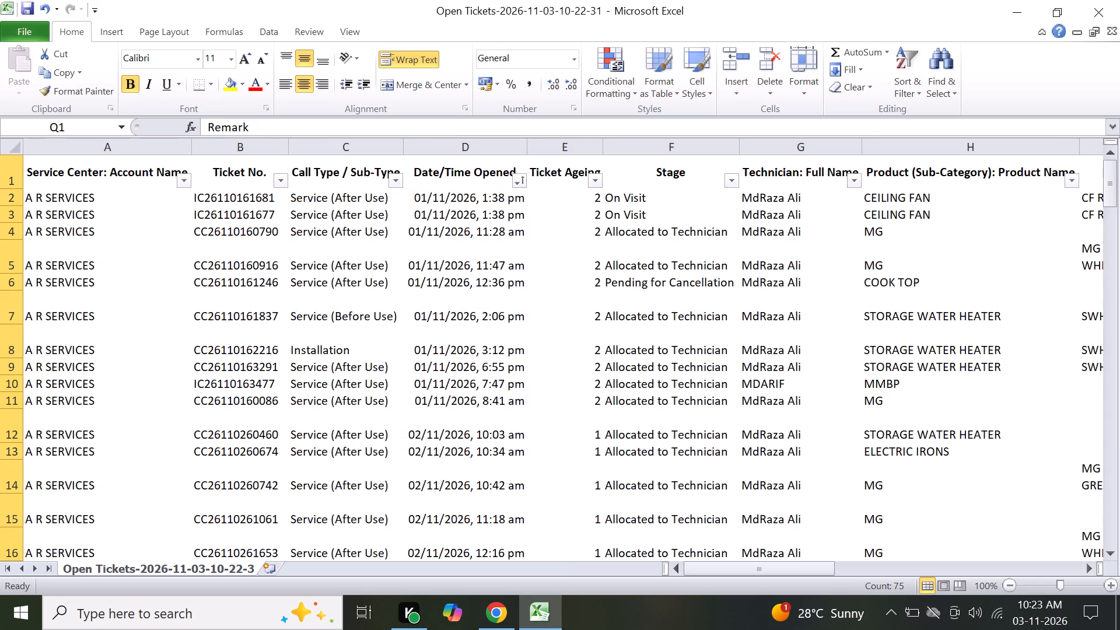
Filter the Stage column to show only Allocated to Technician tickets.
{"action": "left_click", "coordinate": [734, 181]}
{"action": "left_click", "coordinate": [566, 332]}
{"action": "scroll", "coordinate": [562, 380], "scroll_direction": "down", "scroll_amount": 1}
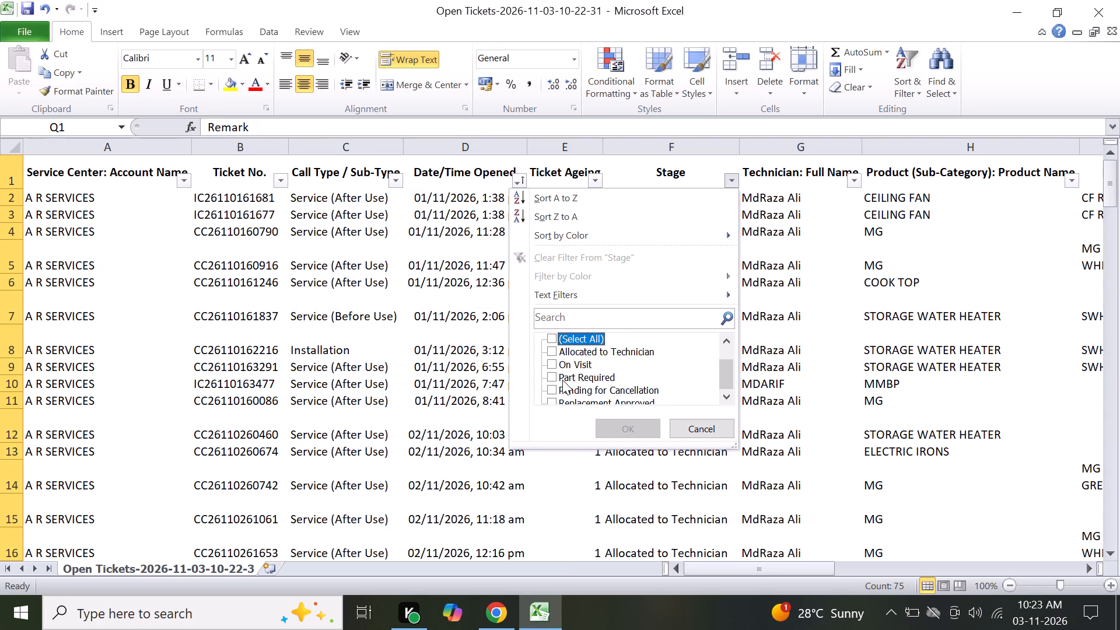
{"action": "scroll", "coordinate": [562, 380], "scroll_direction": "down", "scroll_amount": 1}
{"action": "scroll", "coordinate": [562, 382], "scroll_direction": "up", "scroll_amount": 1}
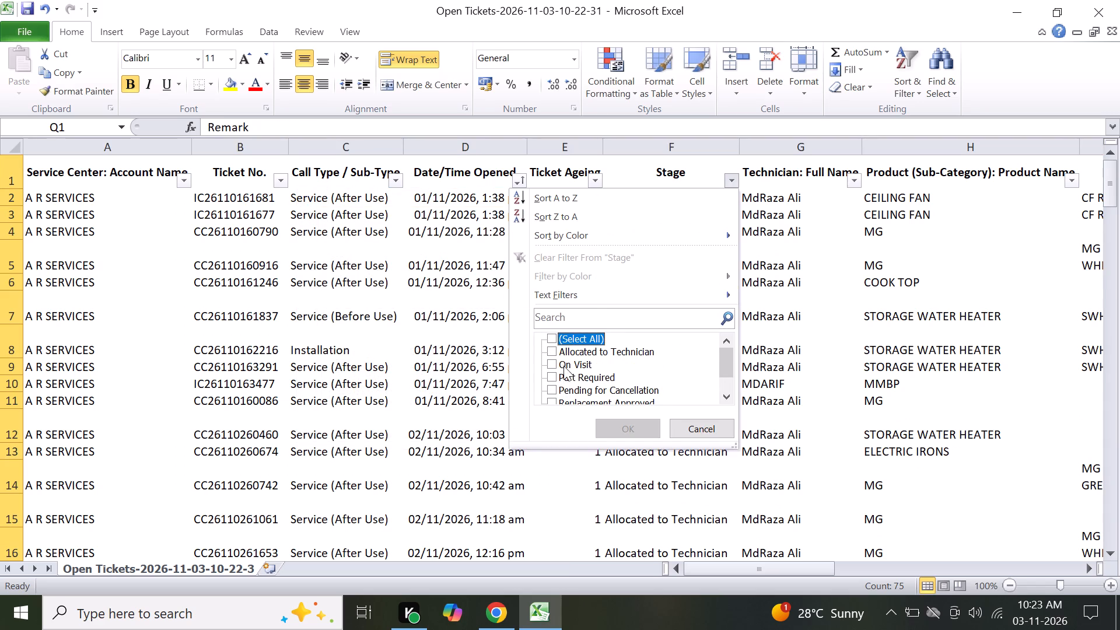
{"action": "left_click", "coordinate": [561, 352]}
{"action": "left_click", "coordinate": [629, 429]}
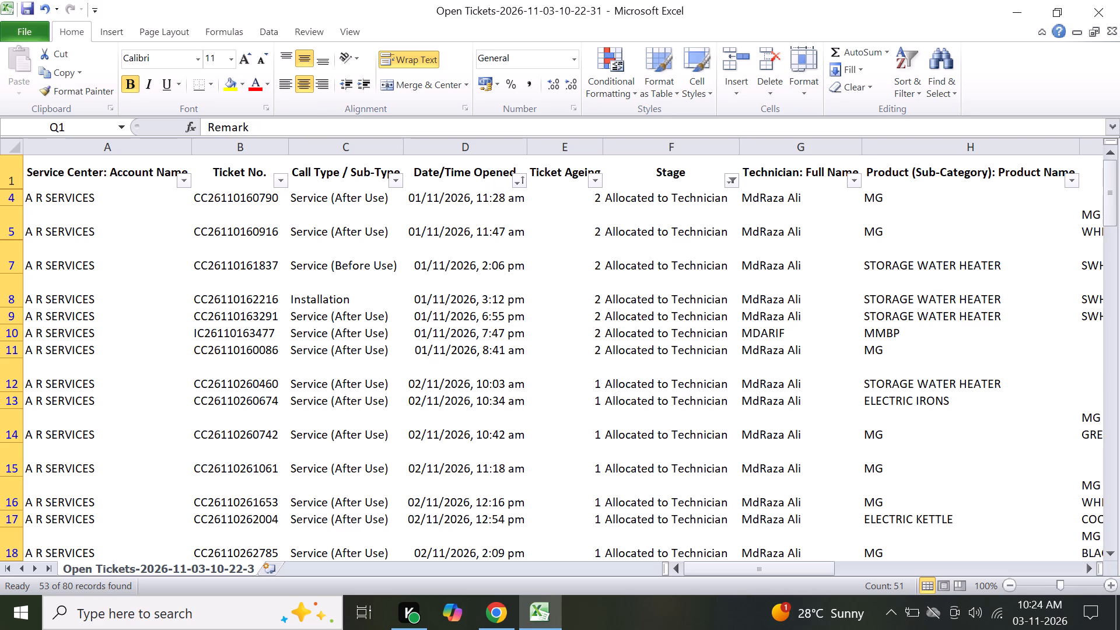
Copy the filtered ticket rows whose Date/Time Opened is 03/11/2026.
{"action": "scroll", "coordinate": [482, 395], "scroll_direction": "down", "scroll_amount": 5}
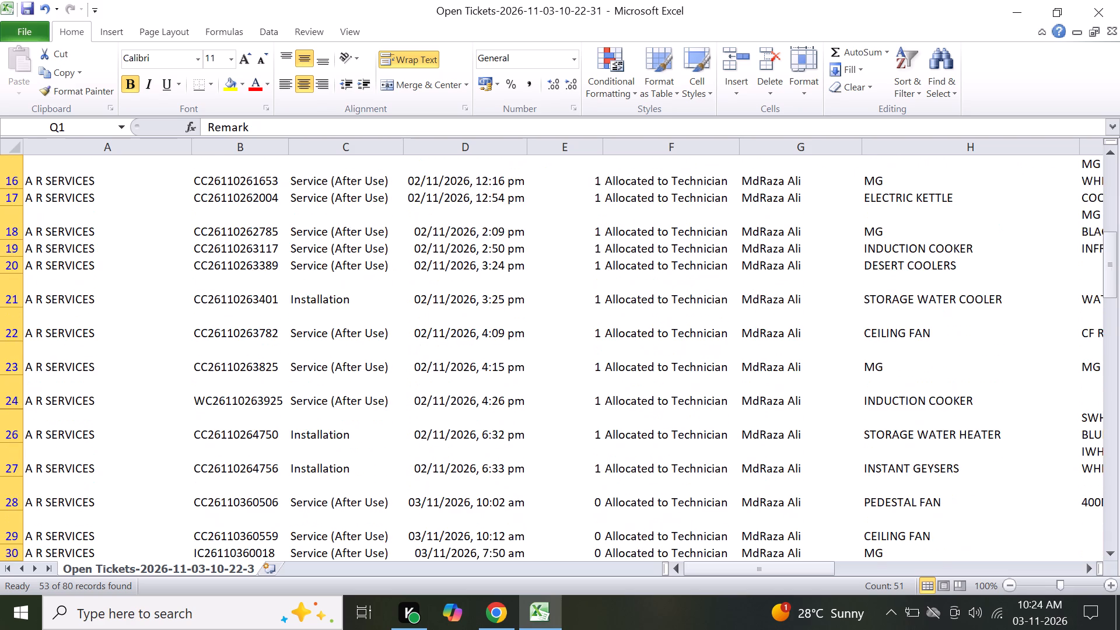
{"action": "scroll", "coordinate": [481, 400], "scroll_direction": "down", "scroll_amount": 3}
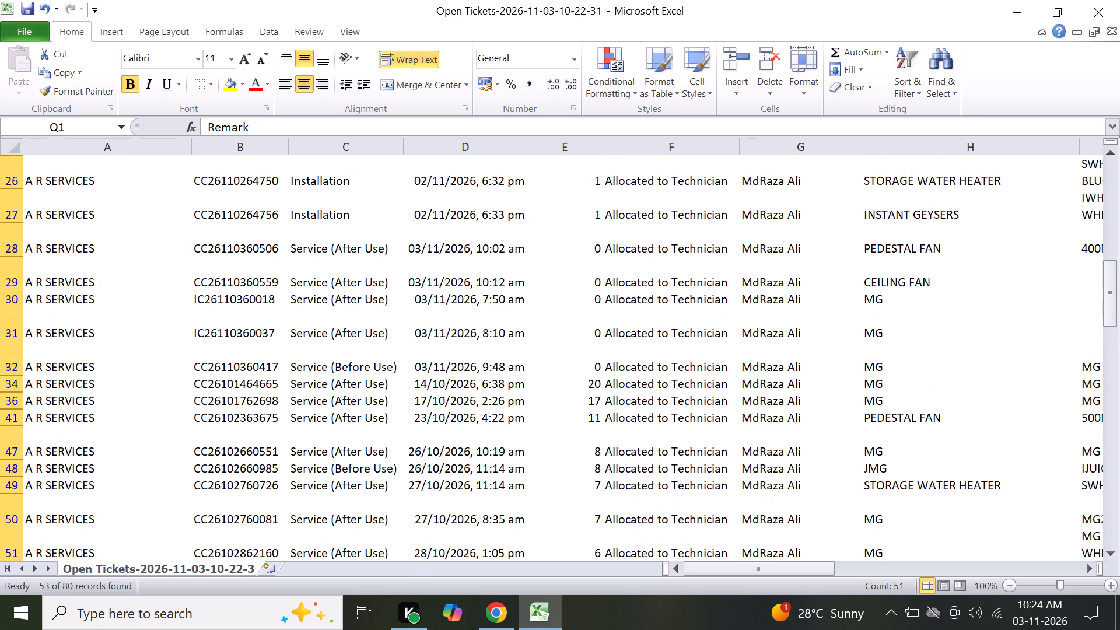
{"action": "left_click_drag", "start_coordinate": [13, 238], "coordinate": [19, 366]}
{"action": "key", "text": "ctrl+c"}
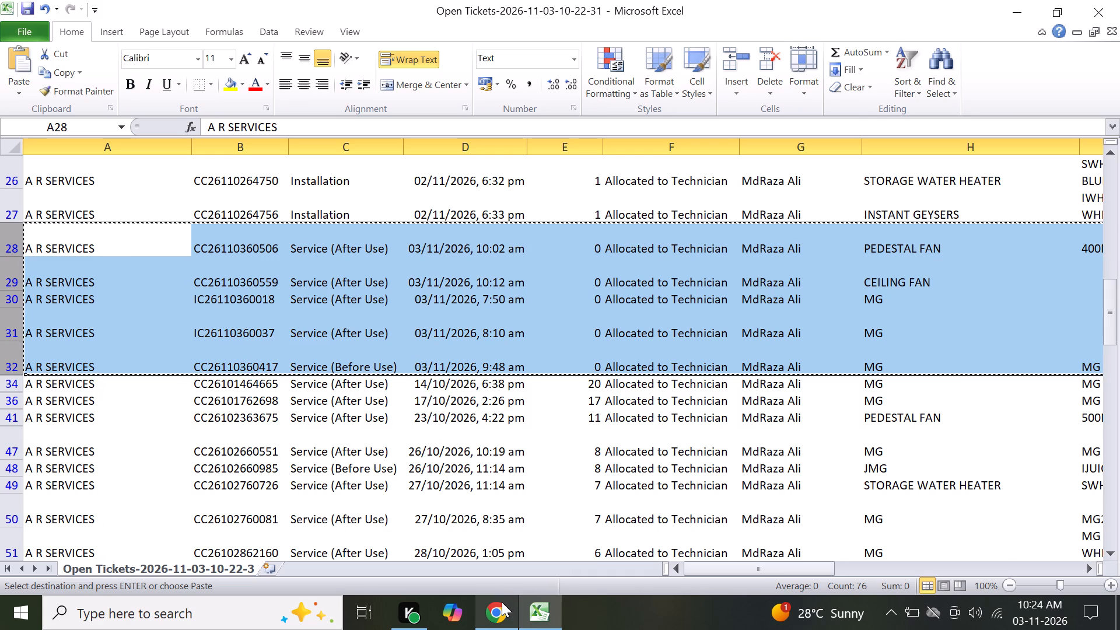
Switch to the ar services Google Sheets file in Chrome and go to the end of the october 2026 ticket list.
{"action": "left_click", "coordinate": [502, 603]}
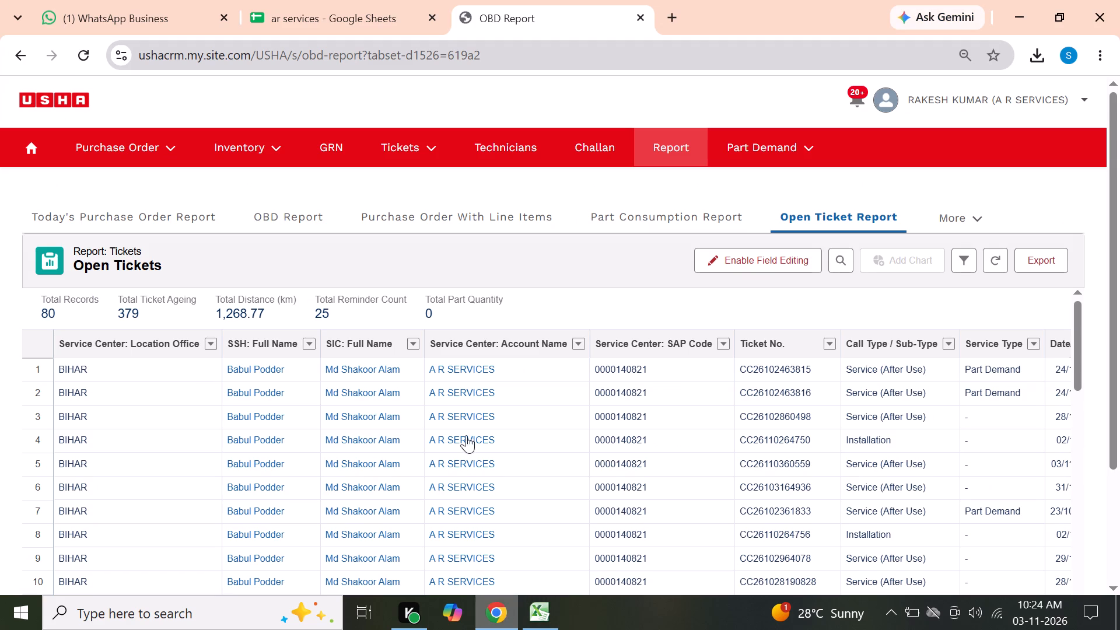
{"action": "left_click", "coordinate": [295, 0]}
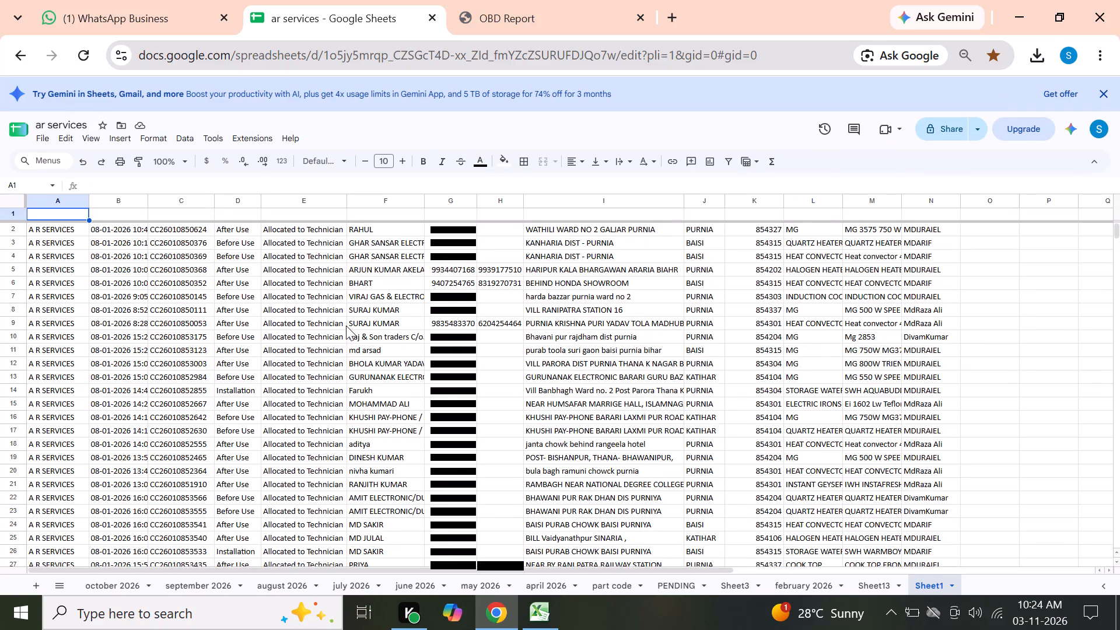
{"action": "scroll", "coordinate": [331, 375], "scroll_direction": "down", "scroll_amount": 13}
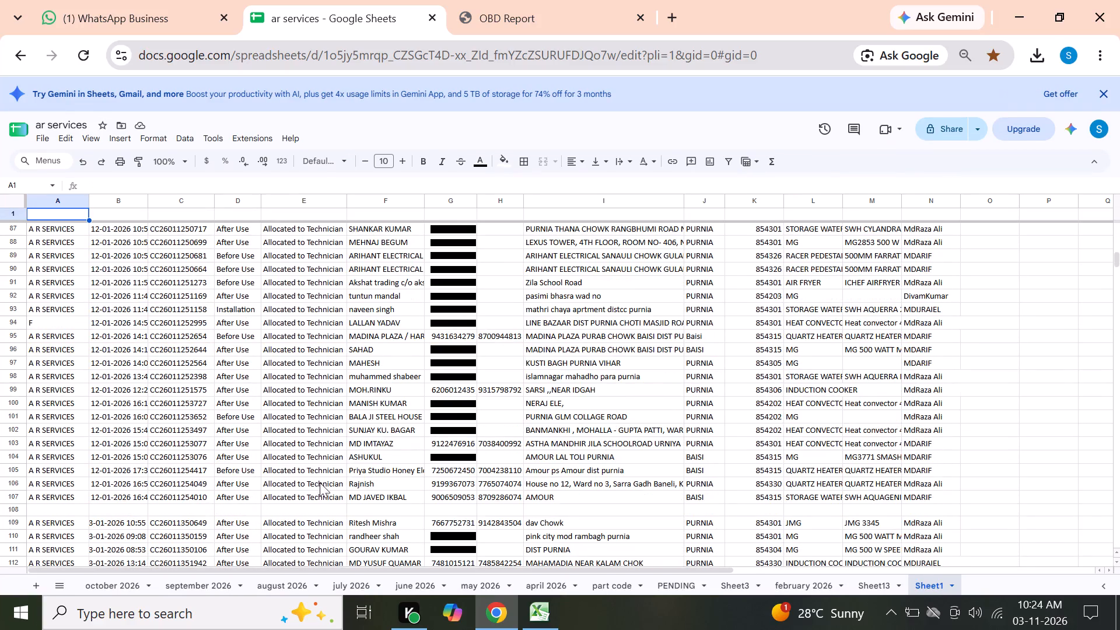
{"action": "left_click", "coordinate": [116, 584]}
{"action": "scroll", "coordinate": [182, 449], "scroll_direction": "down", "scroll_amount": 8}
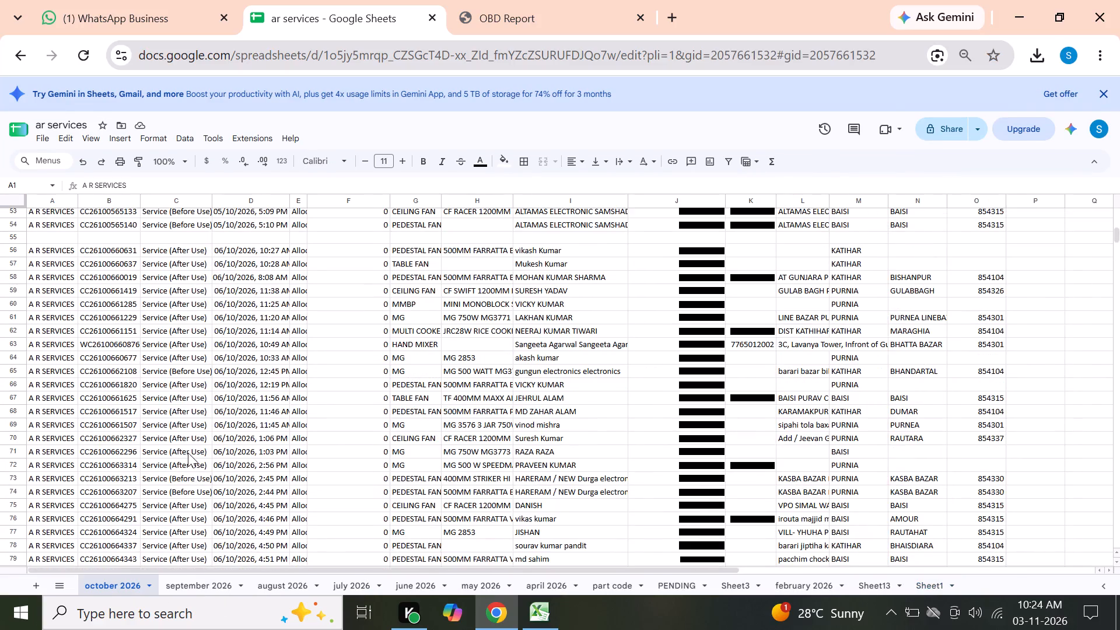
{"action": "scroll", "coordinate": [188, 453], "scroll_direction": "down", "scroll_amount": 11}
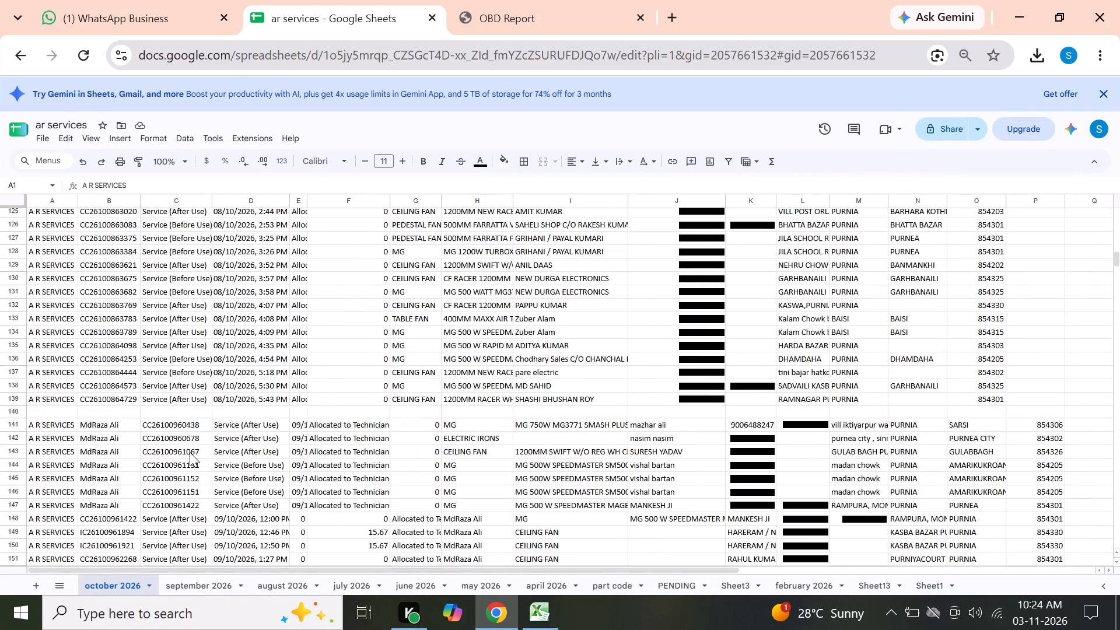
{"action": "scroll", "coordinate": [190, 452], "scroll_direction": "down", "scroll_amount": 3}
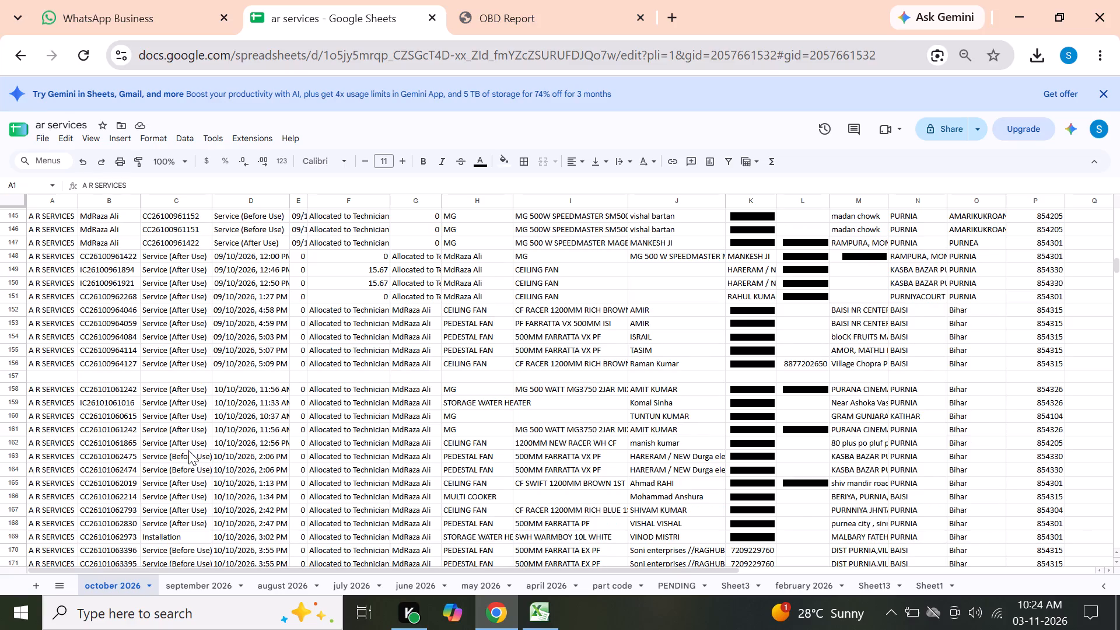
{"action": "scroll", "coordinate": [188, 450], "scroll_direction": "down", "scroll_amount": 18}
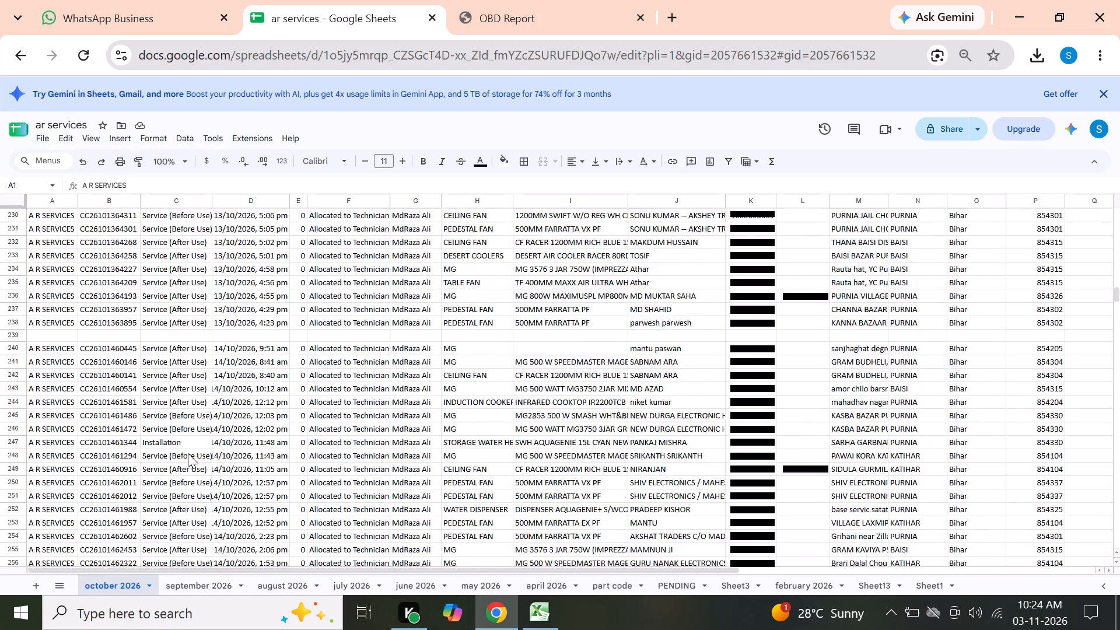
{"action": "scroll", "coordinate": [188, 453], "scroll_direction": "down", "scroll_amount": 20}
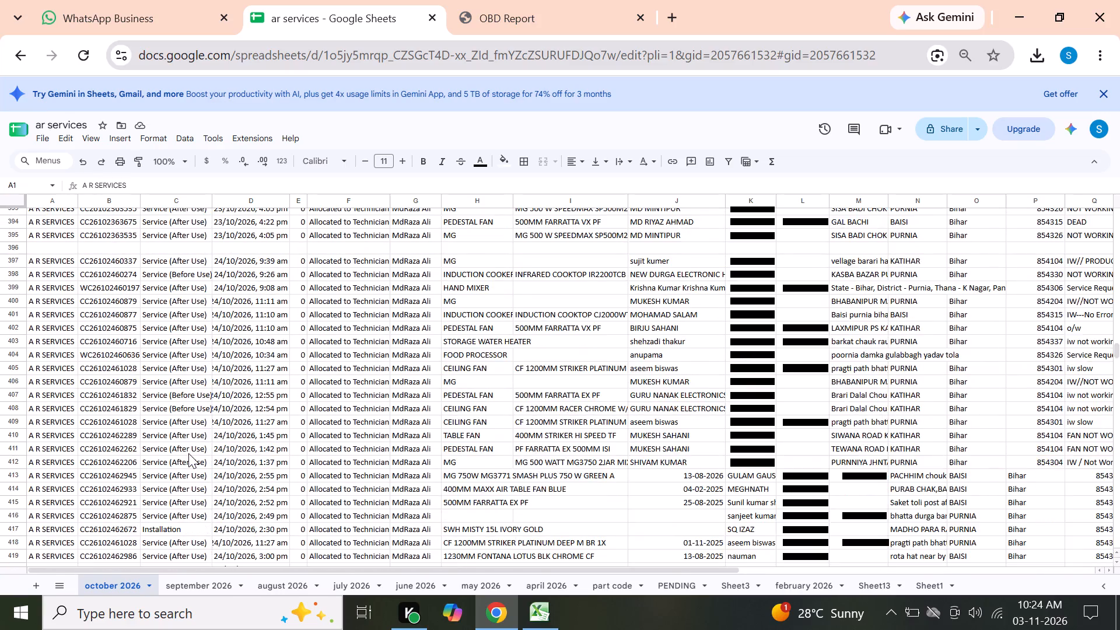
{"action": "scroll", "coordinate": [188, 453], "scroll_direction": "down", "scroll_amount": 3}
{"action": "scroll", "coordinate": [188, 456], "scroll_direction": "down", "scroll_amount": 18}
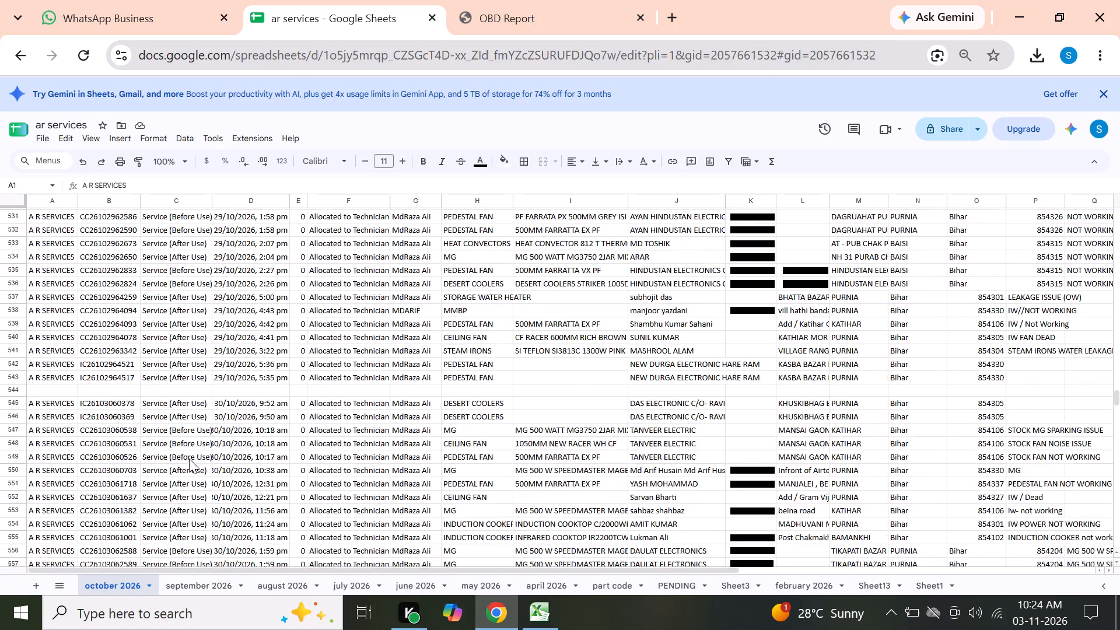
Paste the copied 03/11/2026 ticket rows below the last october 2026 entries, starting at cell A601 and leaving row 600 blank.
{"action": "scroll", "coordinate": [189, 459], "scroll_direction": "down", "scroll_amount": 17}
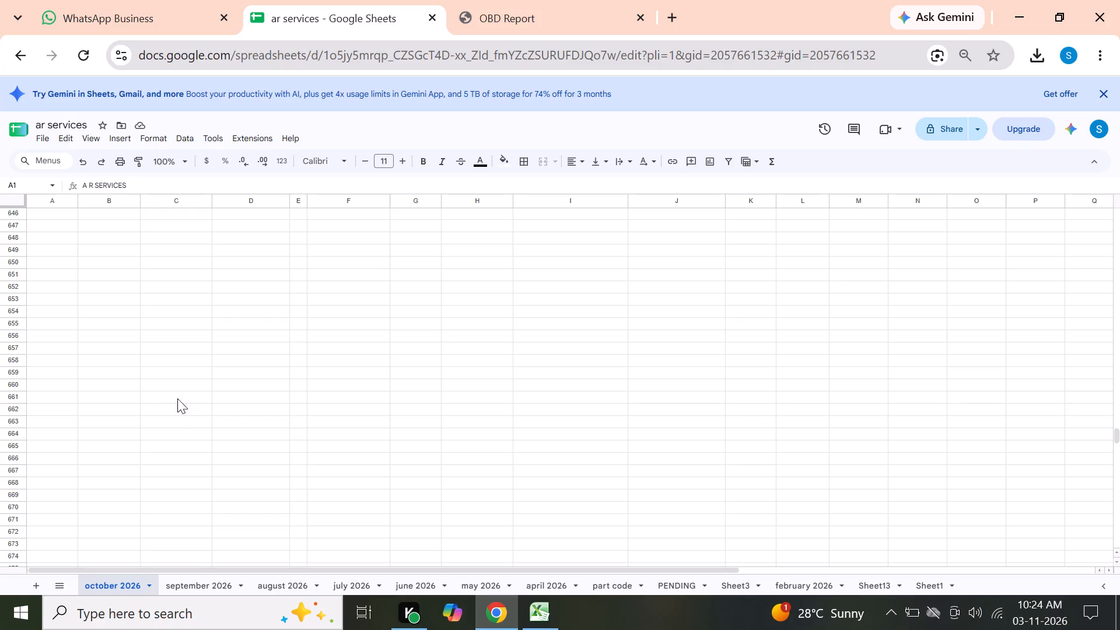
{"action": "scroll", "coordinate": [180, 358], "scroll_direction": "up", "scroll_amount": 3}
{"action": "scroll", "coordinate": [180, 358], "scroll_direction": "down", "scroll_amount": 1}
{"action": "scroll", "coordinate": [180, 358], "scroll_direction": "up", "scroll_amount": 7}
{"action": "scroll", "coordinate": [172, 372], "scroll_direction": "down", "scroll_amount": 1}
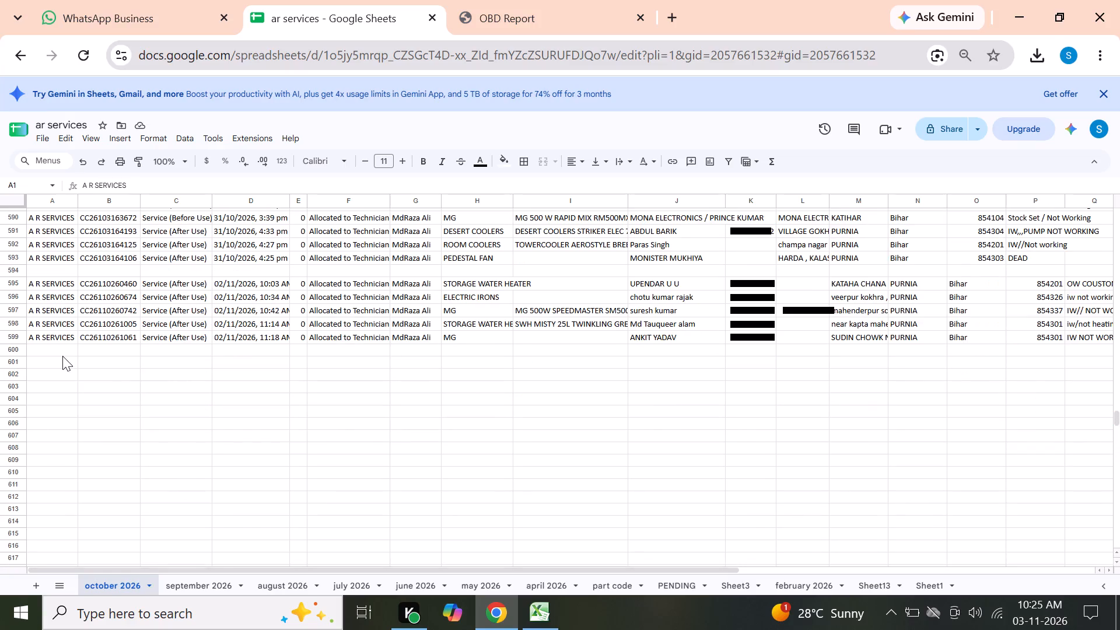
{"action": "left_click", "coordinate": [58, 361]}
{"action": "right_click", "coordinate": [58, 361]}
{"action": "left_click", "coordinate": [122, 204]}
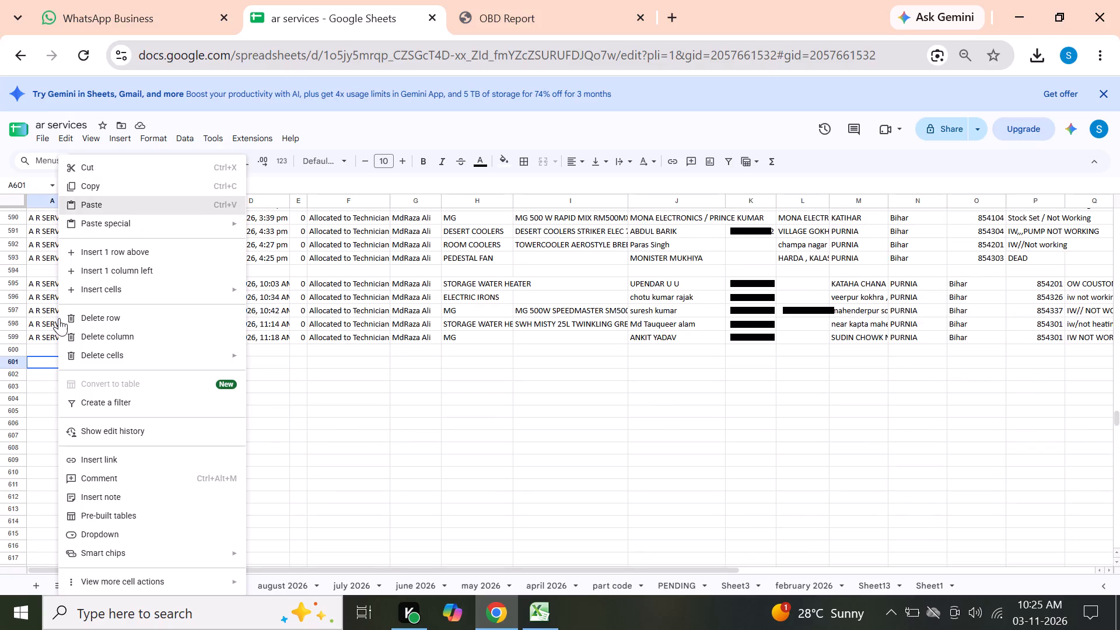
Select row 601, the first of the pasted ticket rows, and bring up its available row actions.
{"action": "left_click", "coordinate": [0, 355]}
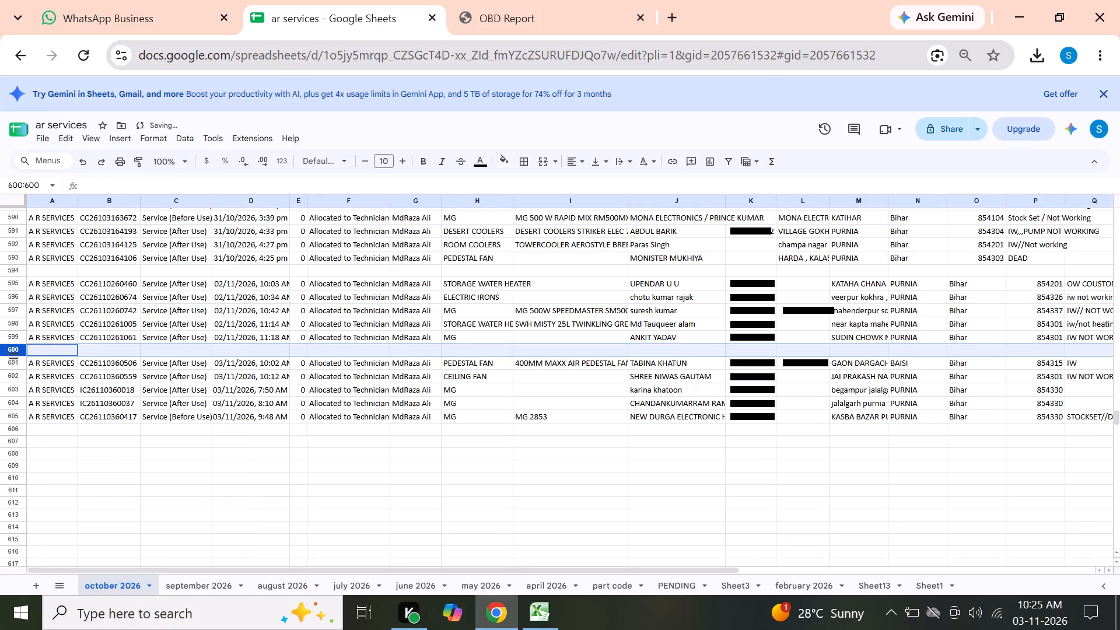
{"action": "left_click", "coordinate": [0, 366]}
{"action": "right_click", "coordinate": [0, 365]}
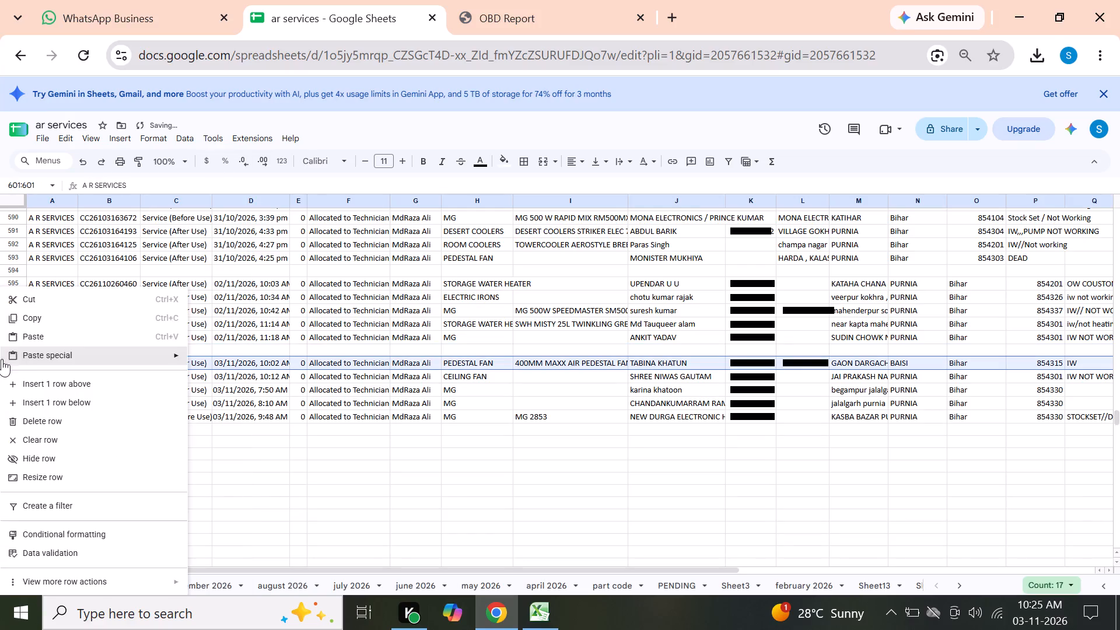
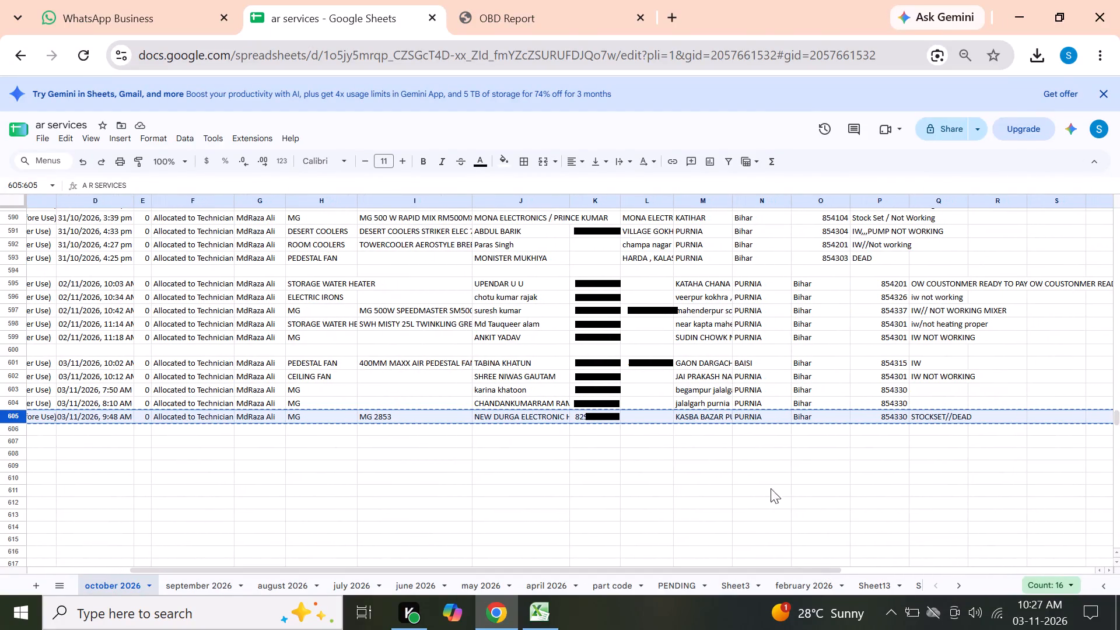
Open the address cell of the 03/11/2026 ceiling fan ticket in row 602 to read the full address.
{"action": "double_click", "coordinate": [709, 373]}
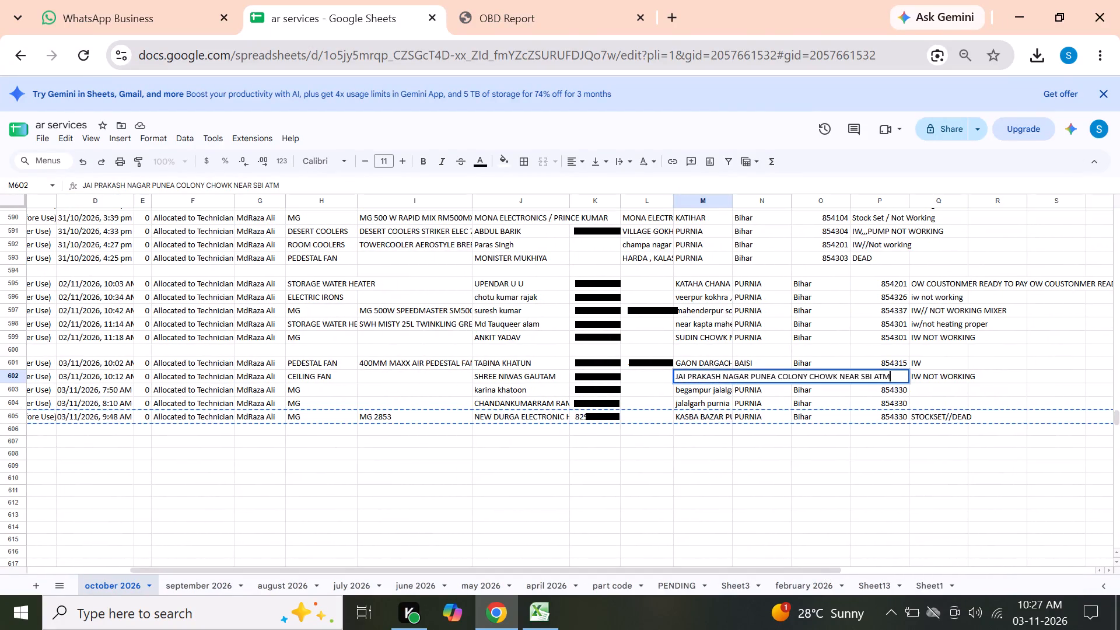
{"action": "left_click", "coordinate": [685, 485]}
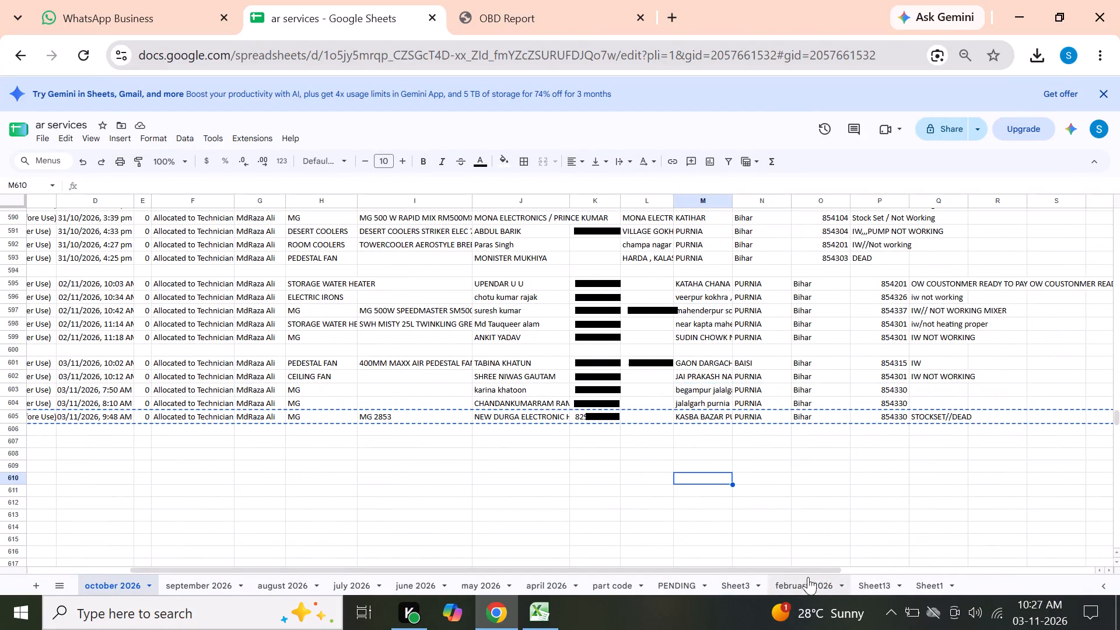
{"action": "left_click_drag", "start_coordinate": [789, 568], "coordinate": [604, 570]}
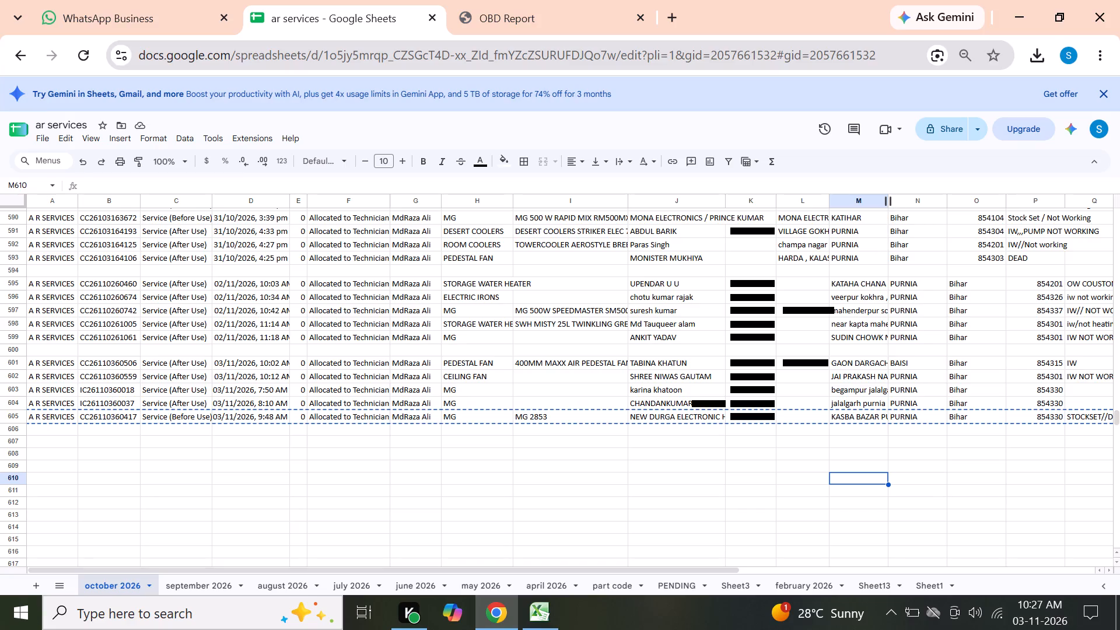
Widen address column M to about double its width, and slightly narrow columns E, F and G in the october 2026 sheet.
{"action": "left_click_drag", "start_coordinate": [888, 197], "coordinate": [949, 219]}
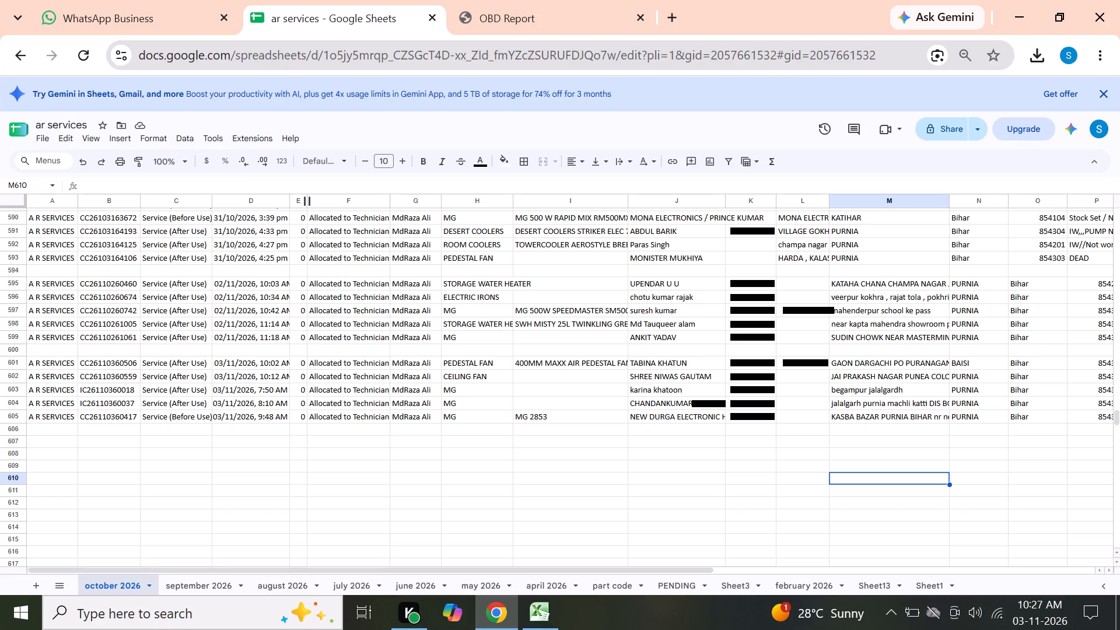
{"action": "left_click_drag", "start_coordinate": [309, 202], "coordinate": [303, 217]}
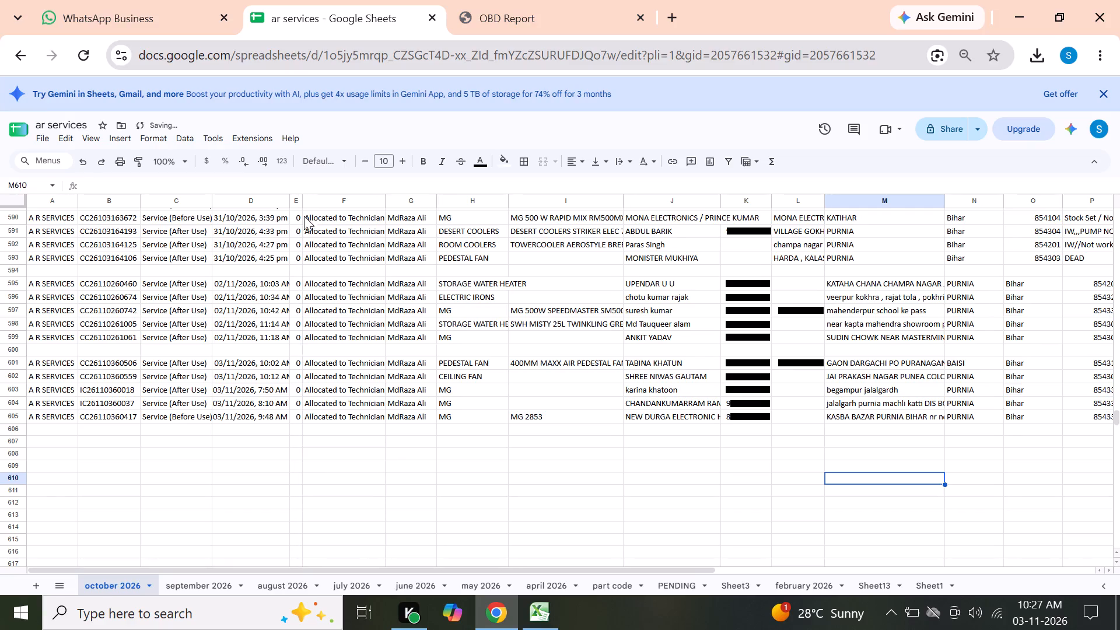
{"action": "left_click_drag", "start_coordinate": [437, 197], "coordinate": [426, 206]}
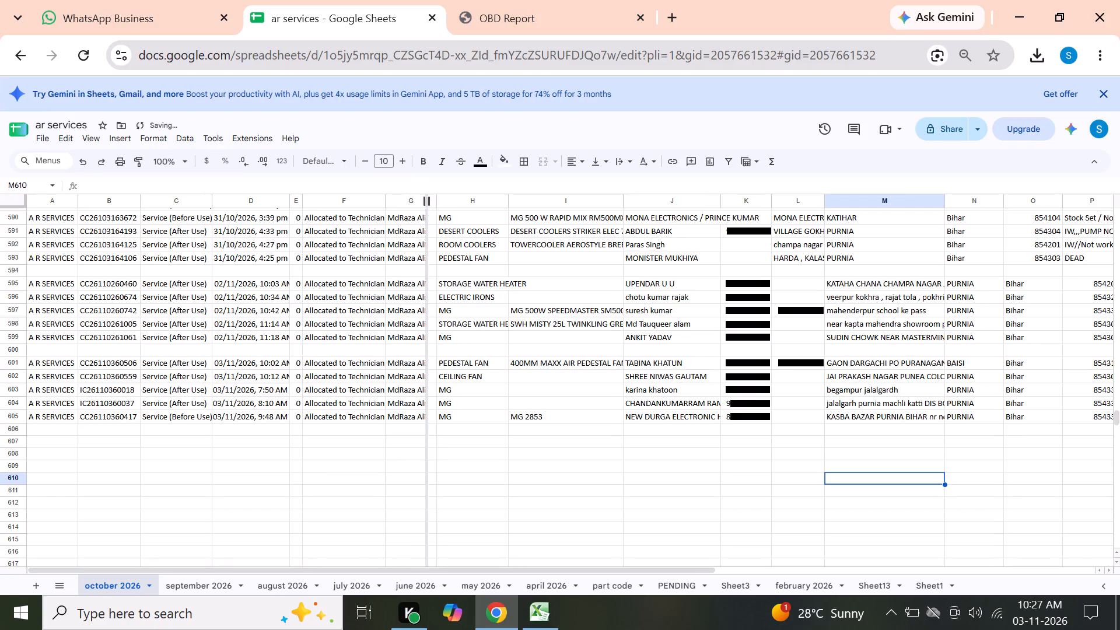
{"action": "left_click_drag", "start_coordinate": [426, 206], "coordinate": [425, 218]}
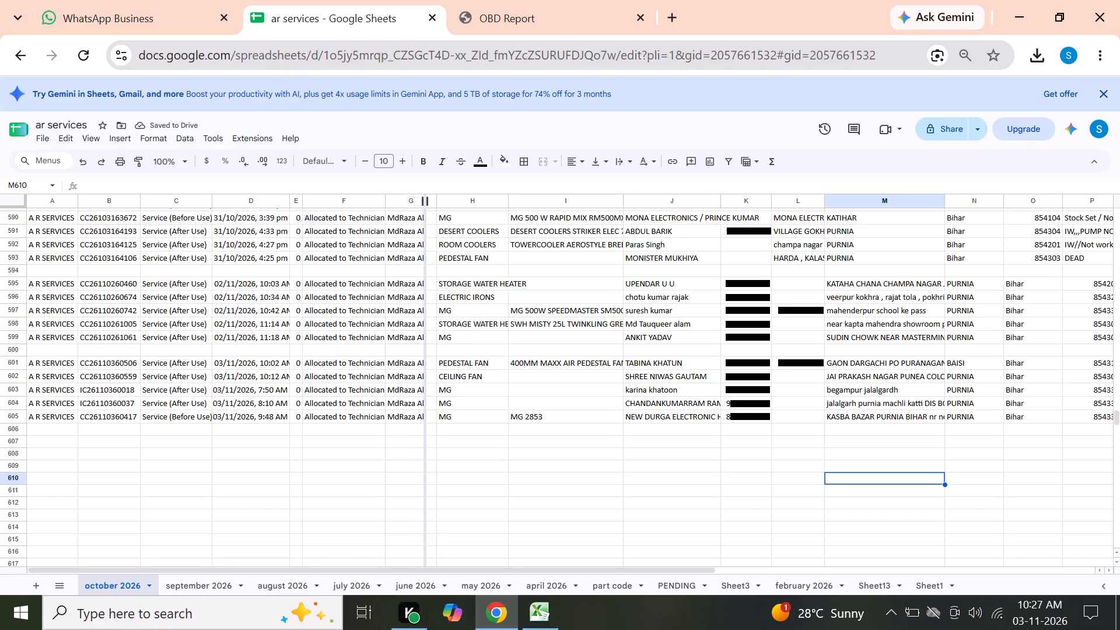
{"action": "left_click_drag", "start_coordinate": [425, 218], "coordinate": [426, 218]}
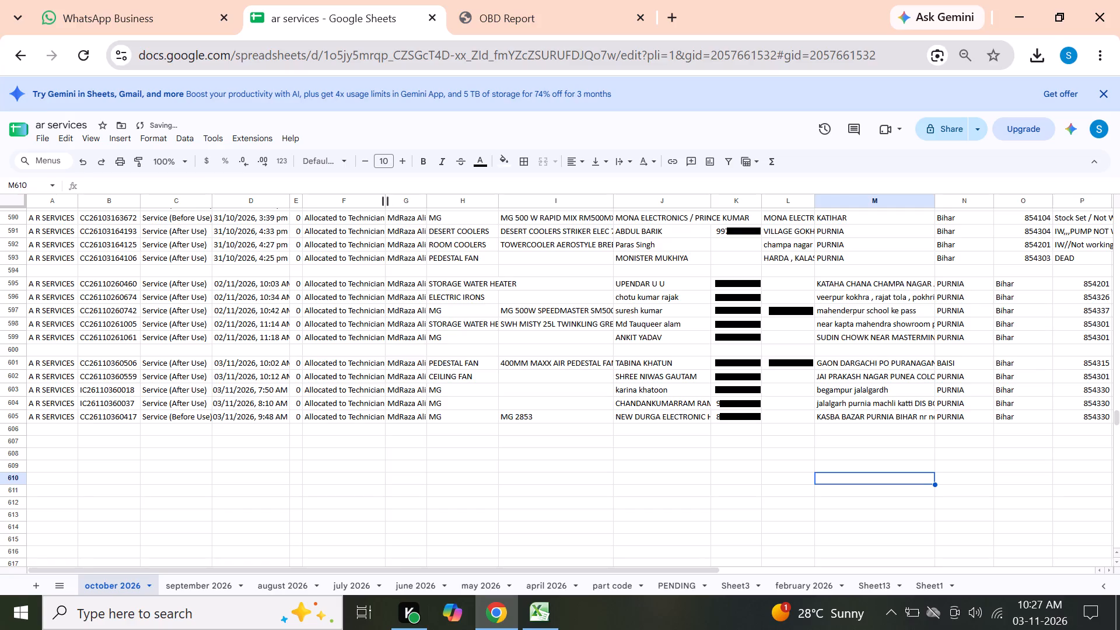
{"action": "left_click_drag", "start_coordinate": [386, 202], "coordinate": [372, 212]}
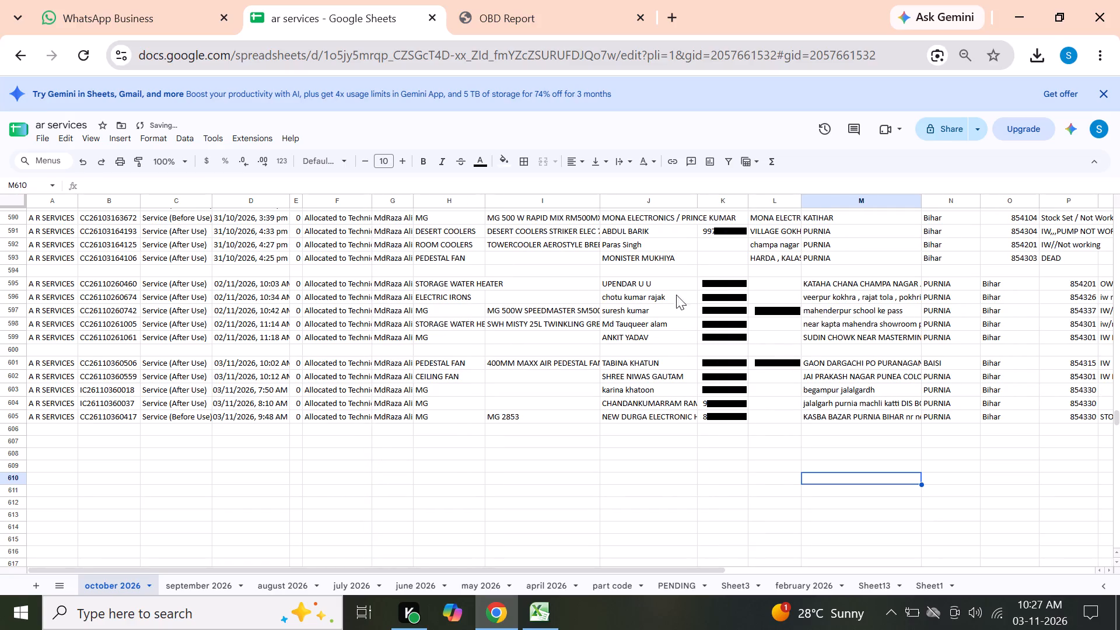
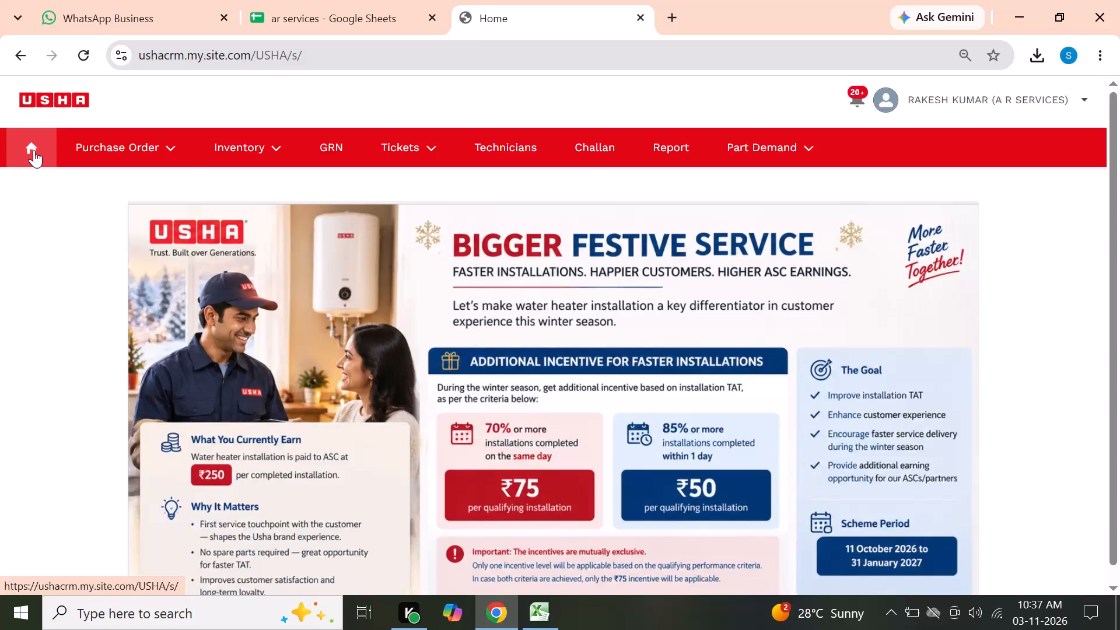
Open the Bulk Ticket Assignment page in the USHA service portal to check for tickets awaiting a technician.
{"action": "left_click", "coordinate": [429, 141]}
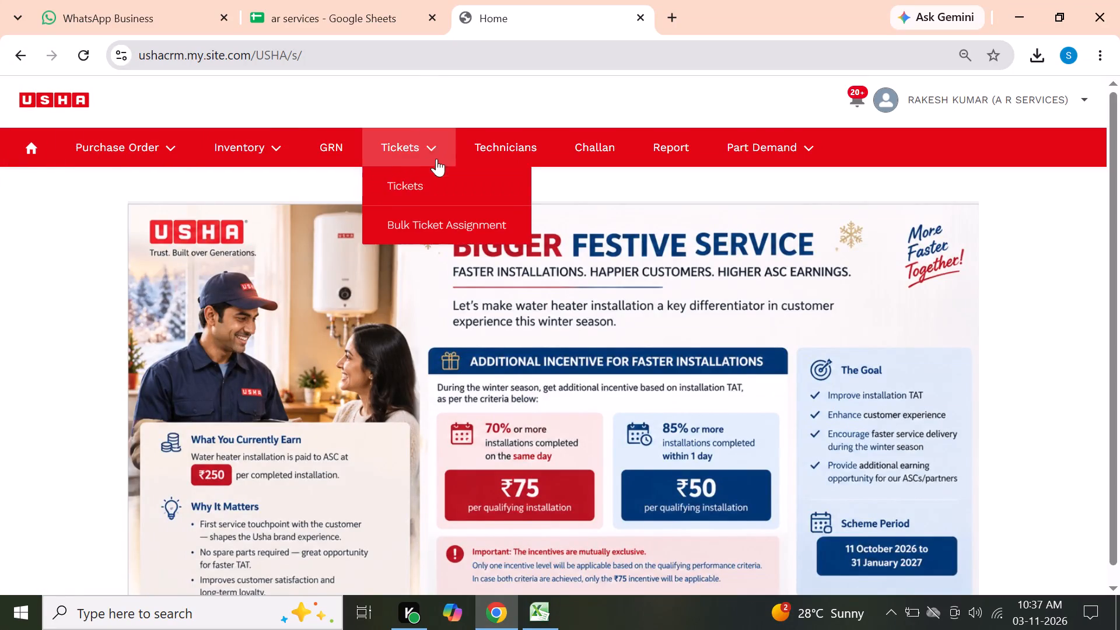
{"action": "left_click", "coordinate": [449, 217]}
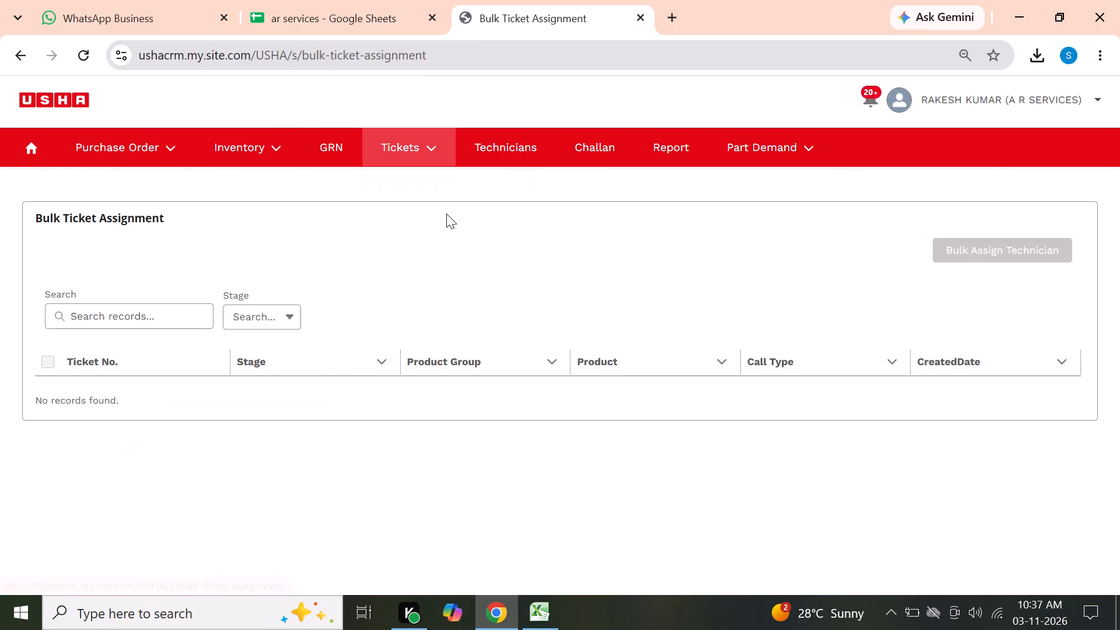
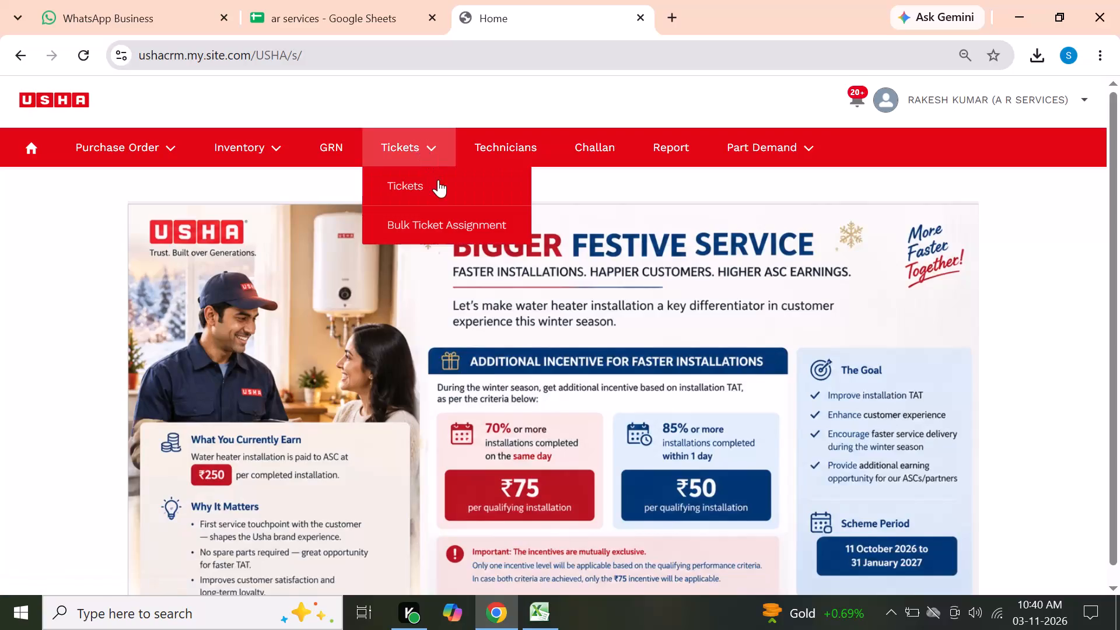
Open the Bulk Ticket Assignment page in the USHA portal and review the listed tickets' stages, products, call types and created dates.
{"action": "left_click", "coordinate": [446, 217]}
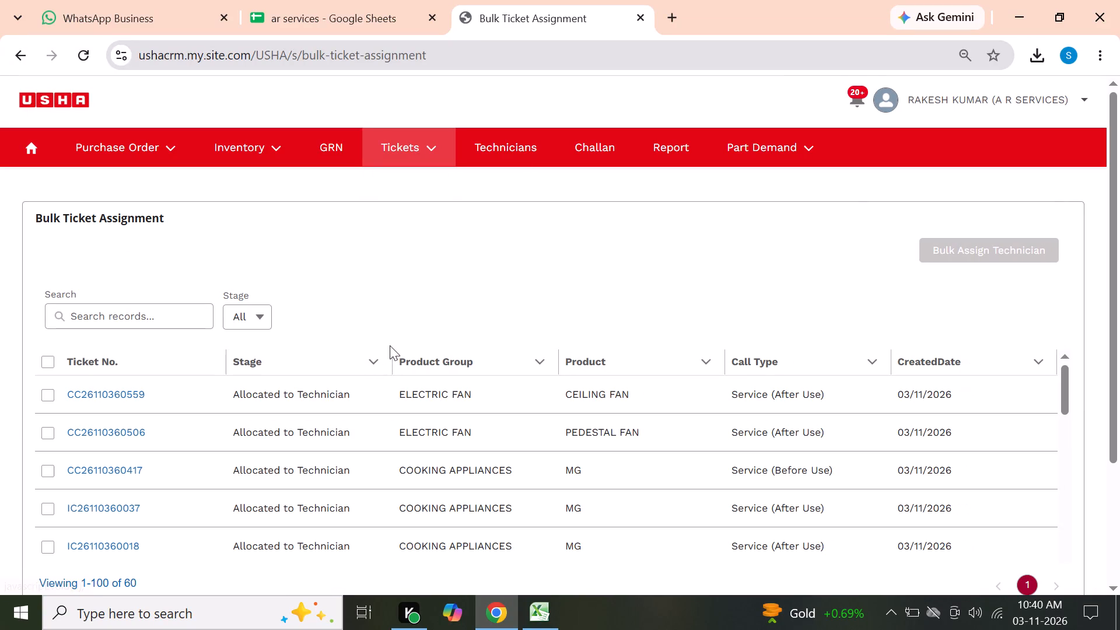
{"action": "scroll", "coordinate": [392, 344], "scroll_direction": "down", "scroll_amount": 5}
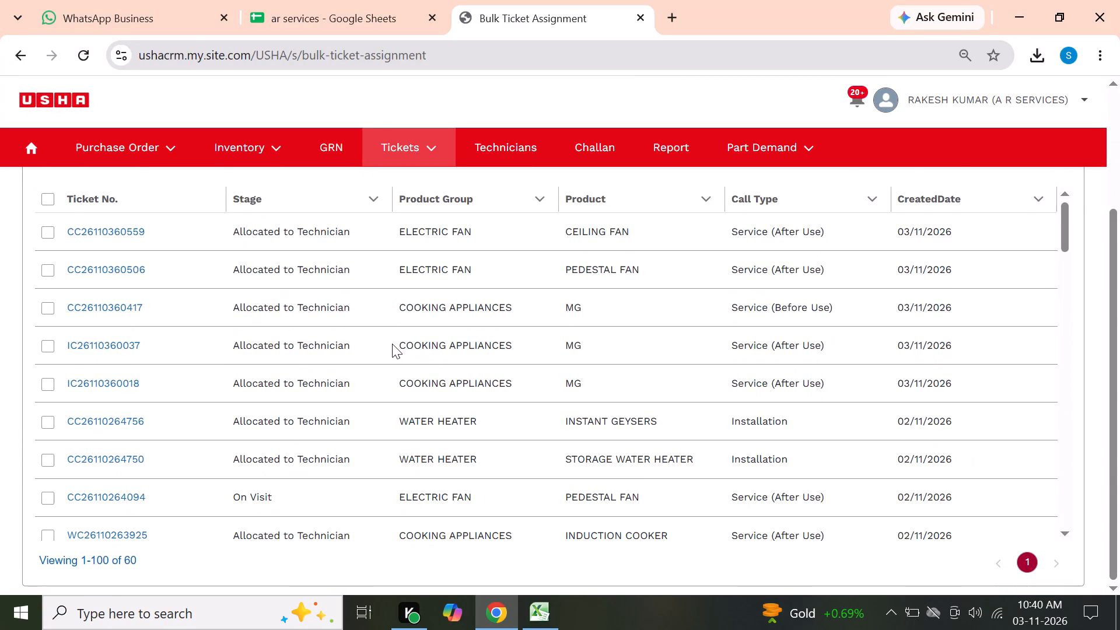
{"action": "scroll", "coordinate": [392, 344], "scroll_direction": "up", "scroll_amount": 4}
{"action": "scroll", "coordinate": [392, 344], "scroll_direction": "down", "scroll_amount": 8}
{"action": "scroll", "coordinate": [392, 344], "scroll_direction": "up", "scroll_amount": 8}
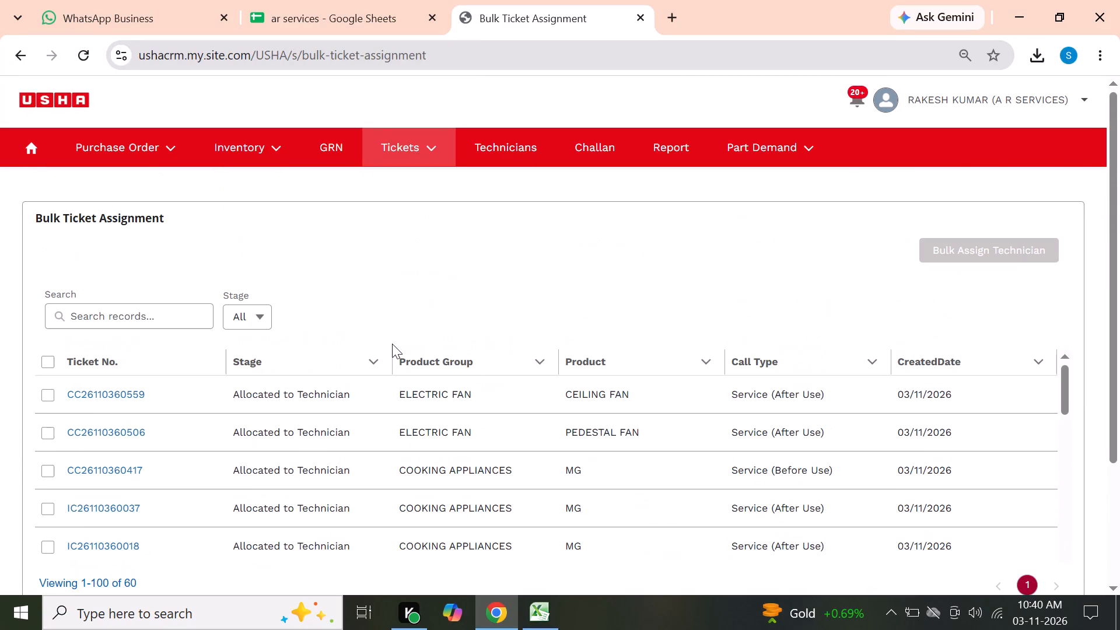
{"action": "scroll", "coordinate": [392, 344], "scroll_direction": "up", "scroll_amount": 4}
{"action": "scroll", "coordinate": [397, 346], "scroll_direction": "down", "scroll_amount": 6}
{"action": "scroll", "coordinate": [388, 402], "scroll_direction": "up", "scroll_amount": 2}
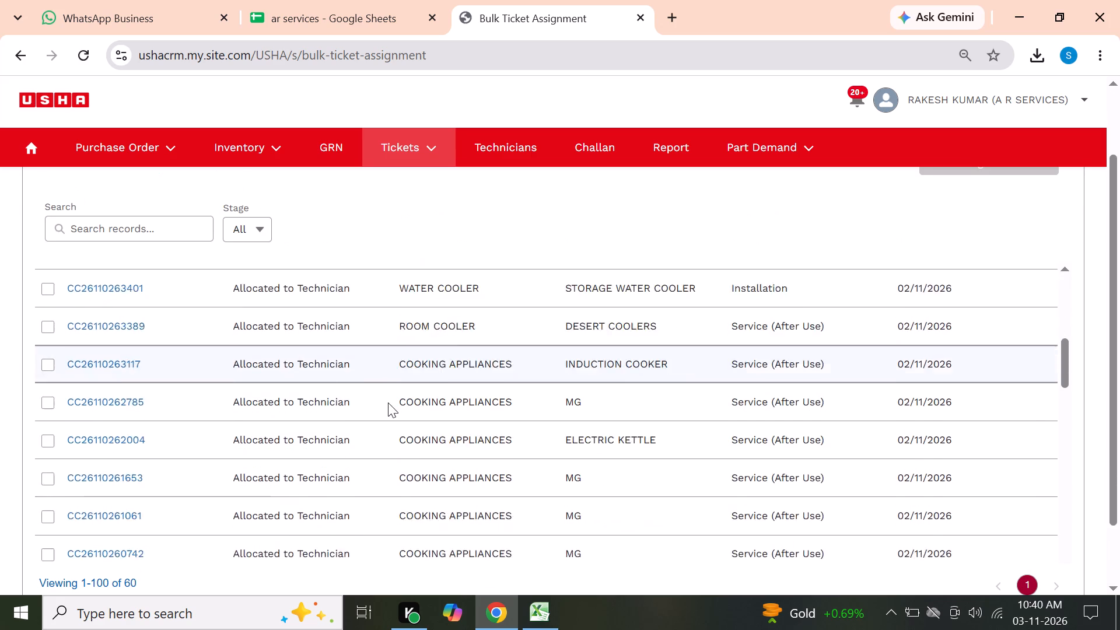
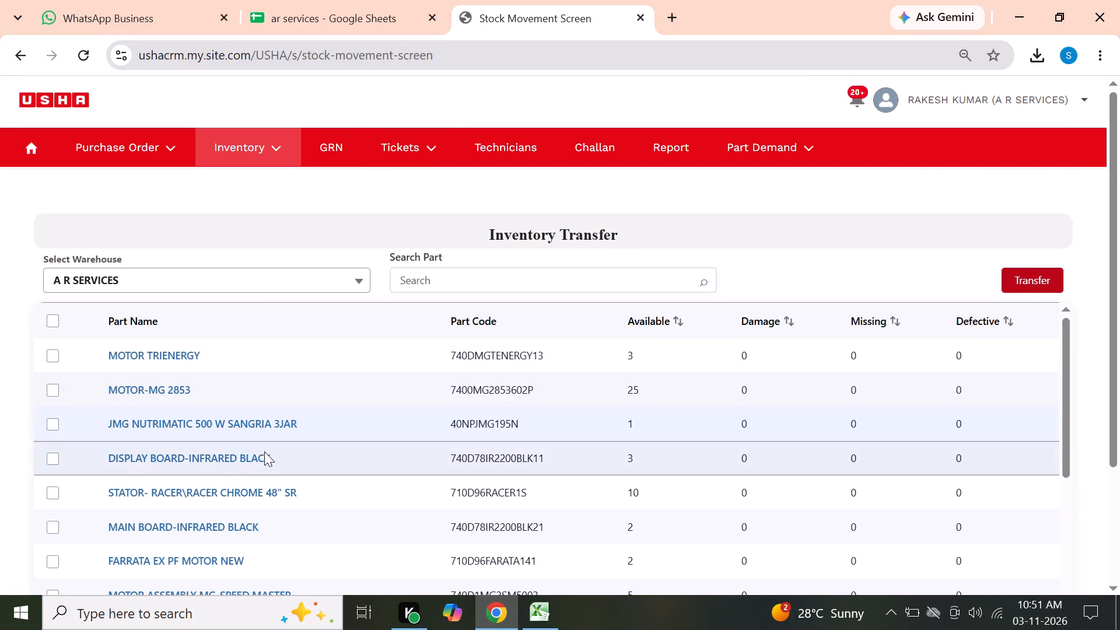
Find HEATING PLATE -RCJR-28W in the A R SERVICES warehouse stock, select it and start its inventory transfer.
{"action": "scroll", "coordinate": [267, 460], "scroll_direction": "down", "scroll_amount": 1}
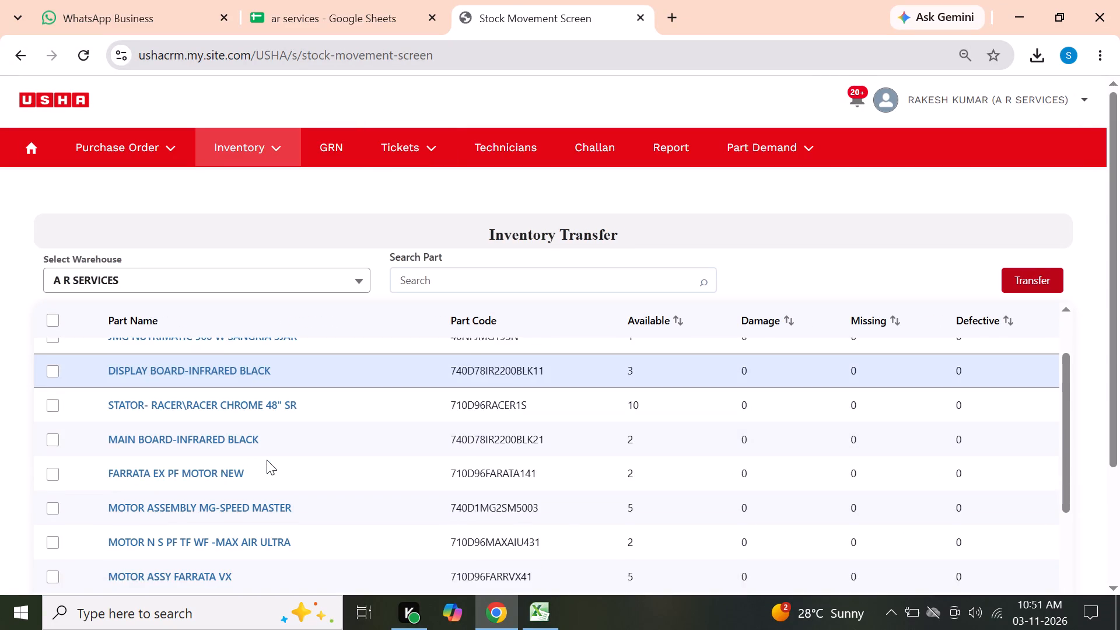
{"action": "scroll", "coordinate": [267, 460], "scroll_direction": "down", "scroll_amount": 3}
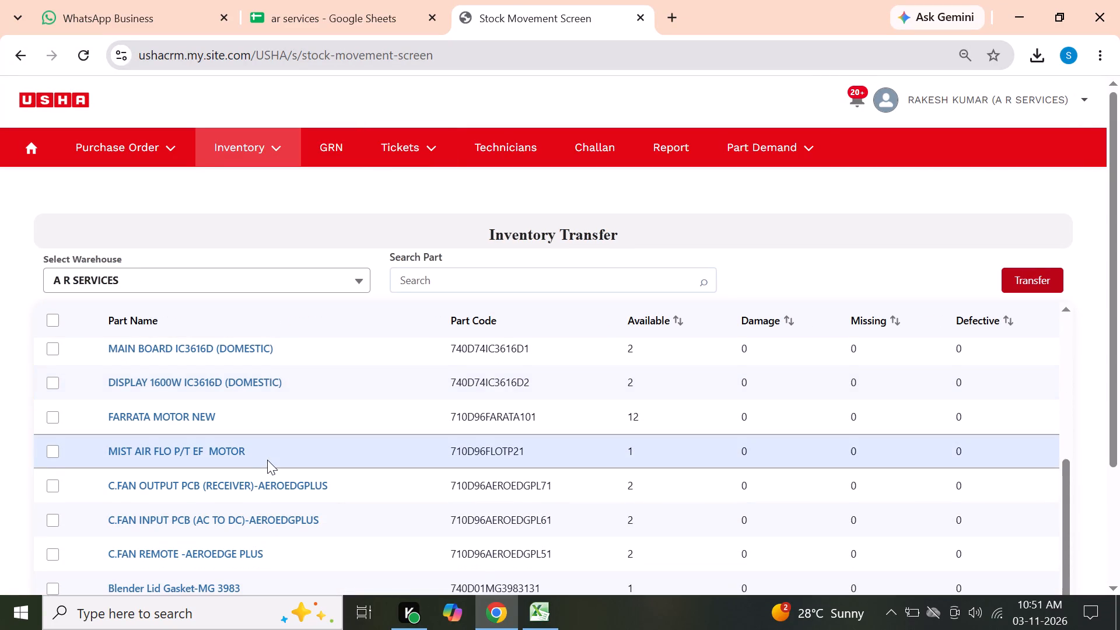
{"action": "scroll", "coordinate": [268, 460], "scroll_direction": "down", "scroll_amount": 3}
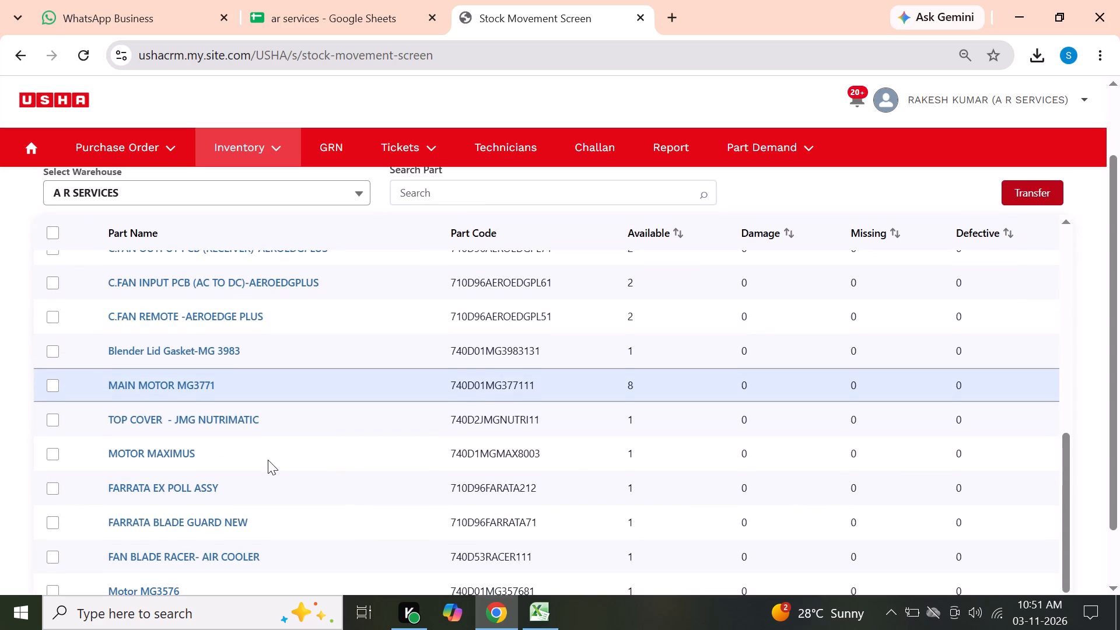
{"action": "scroll", "coordinate": [268, 460], "scroll_direction": "down", "scroll_amount": 1}
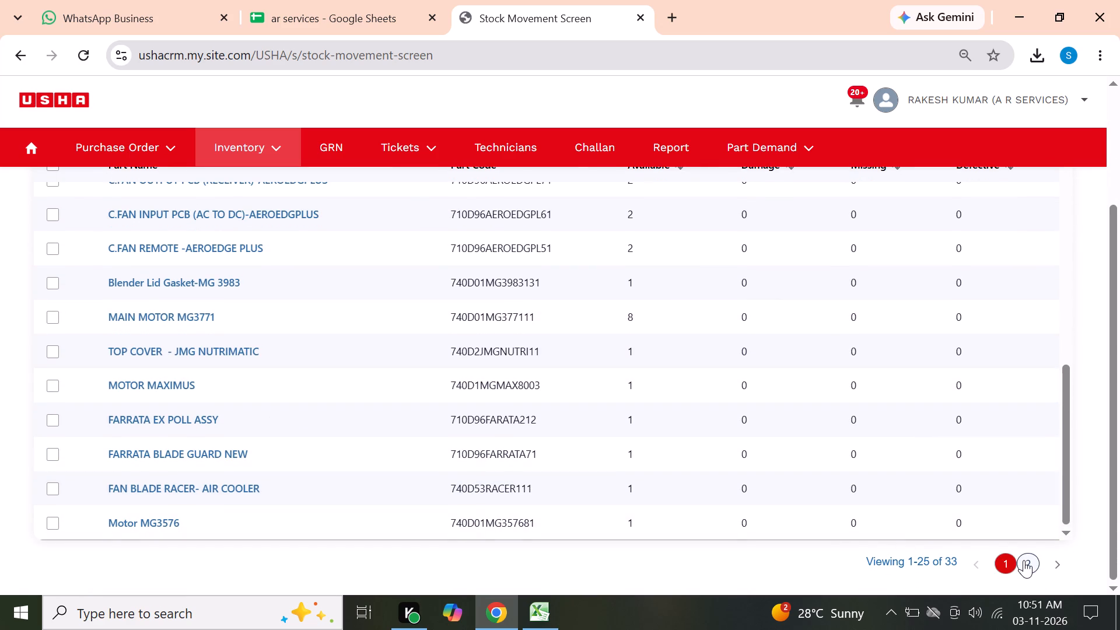
{"action": "left_click", "coordinate": [1024, 560]}
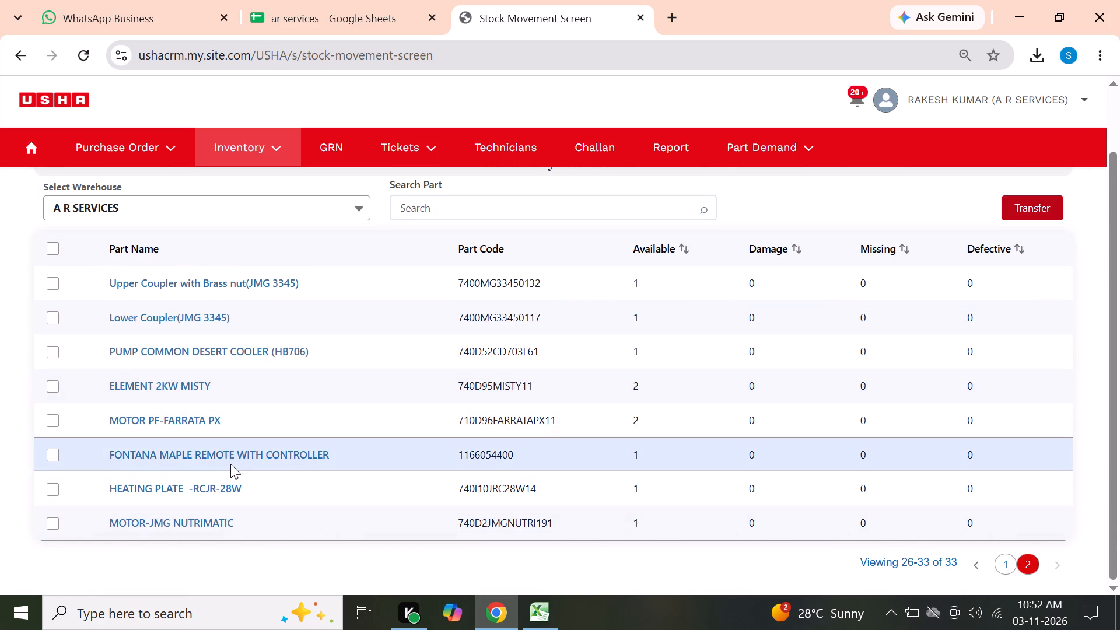
{"action": "left_click", "coordinate": [51, 488]}
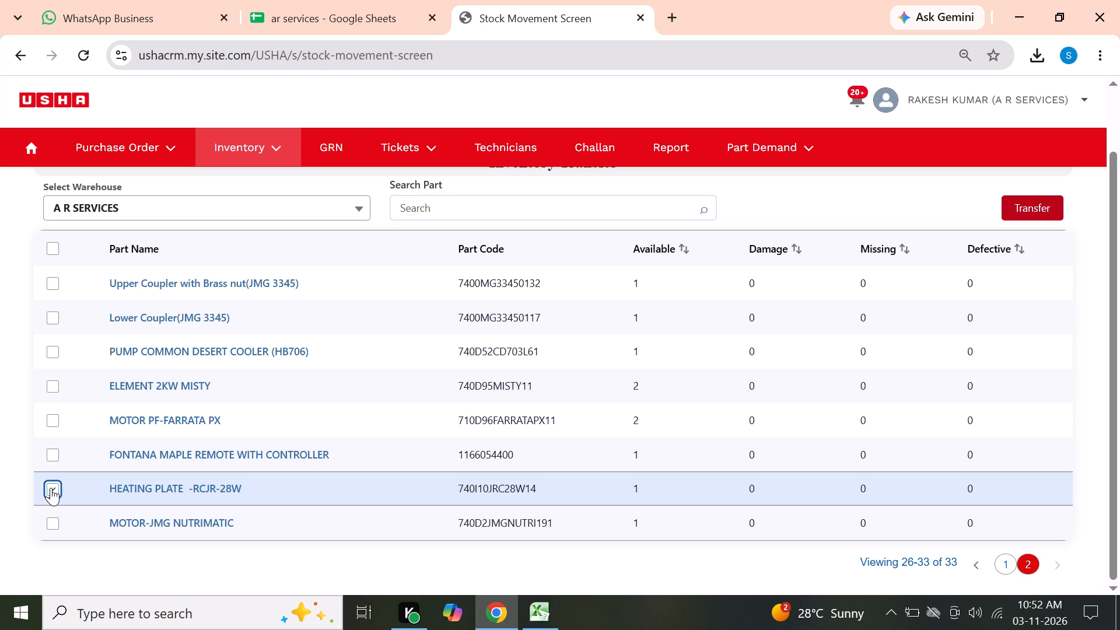
{"action": "left_click", "coordinate": [1024, 206]}
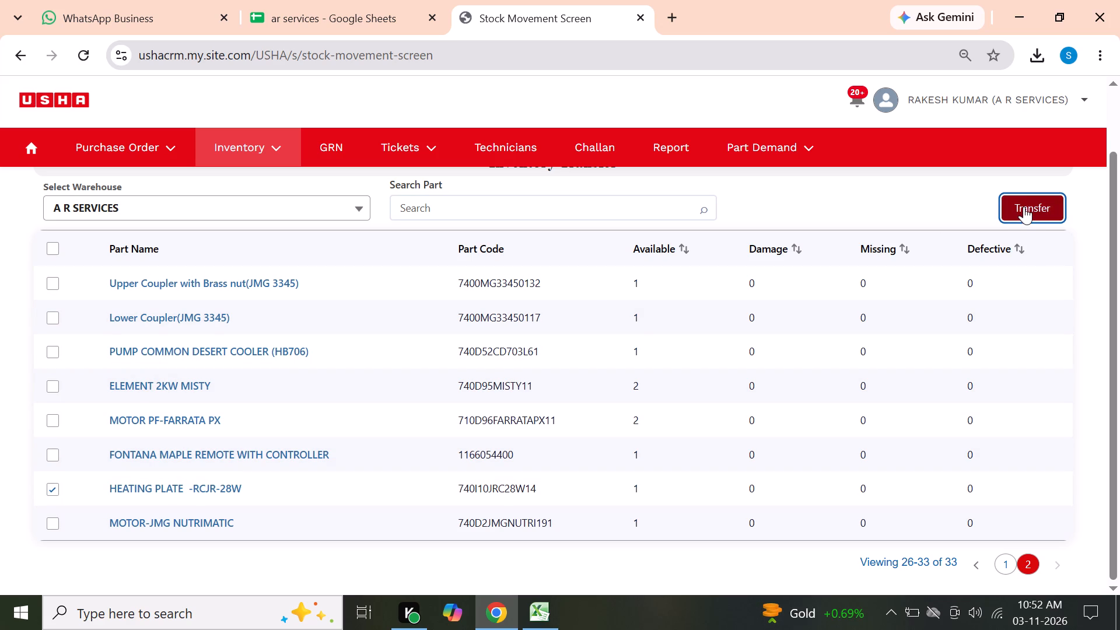
{"action": "left_click", "coordinate": [329, 323]}
{"action": "left_click", "coordinate": [330, 319]}
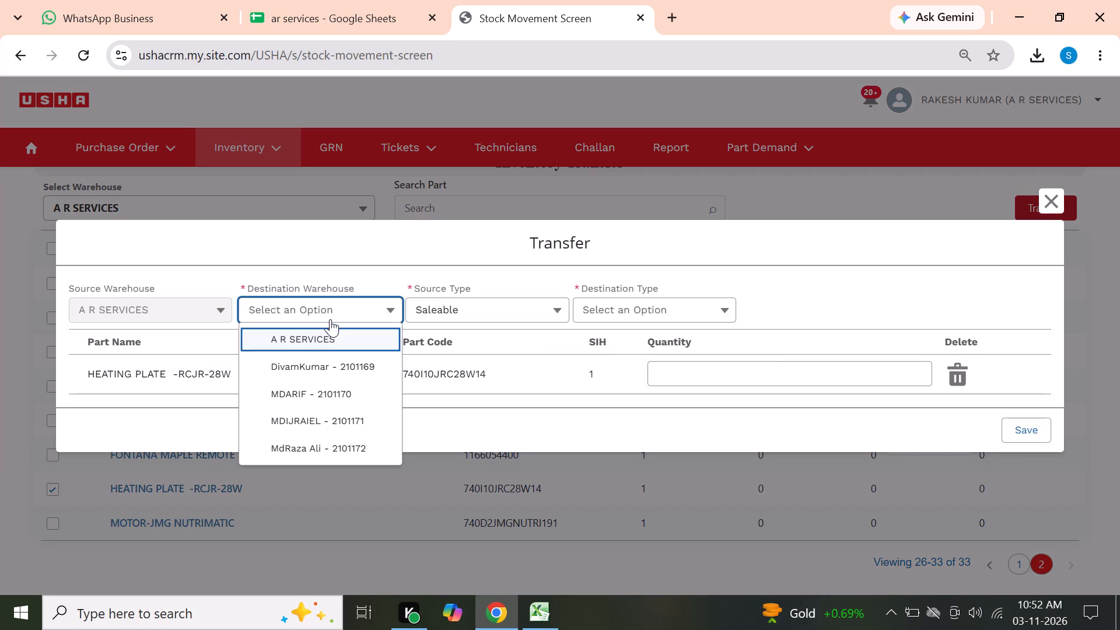
{"action": "left_click", "coordinate": [327, 438]}
{"action": "left_click", "coordinate": [745, 377]}
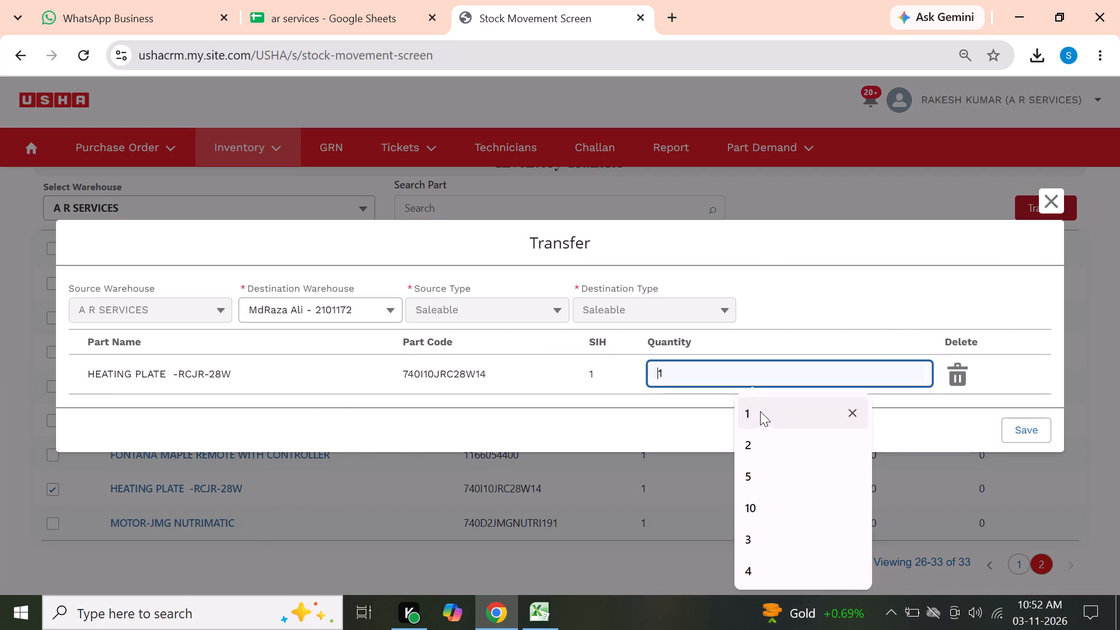
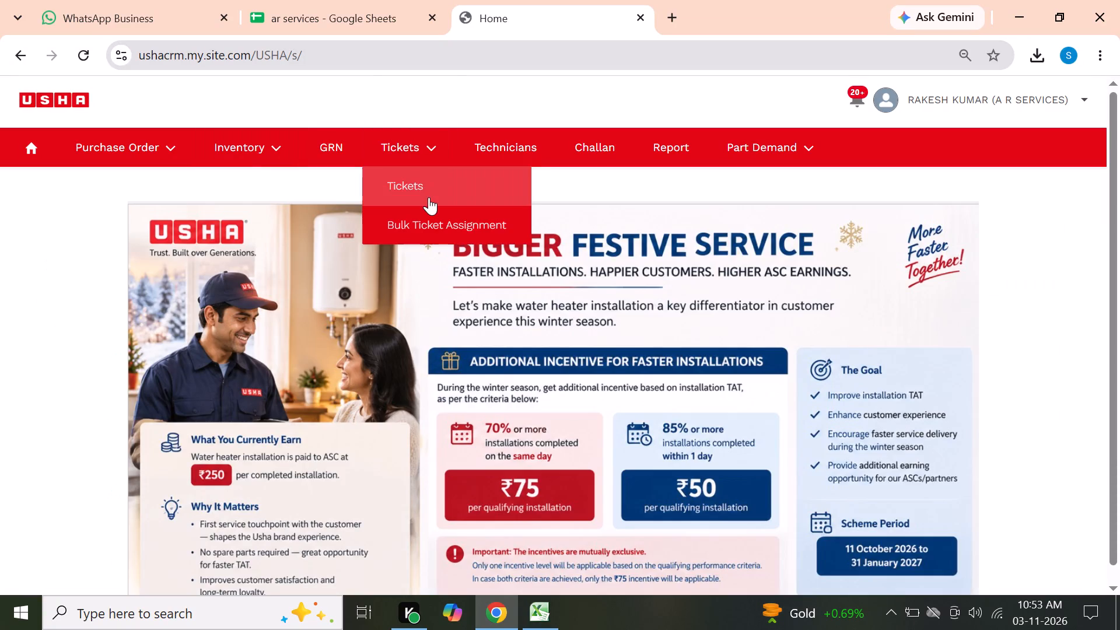
Check the Bulk Ticket Assignment list for the 03/11/2026 tickets and return to the USHA portal's home page.
{"action": "left_click", "coordinate": [428, 216]}
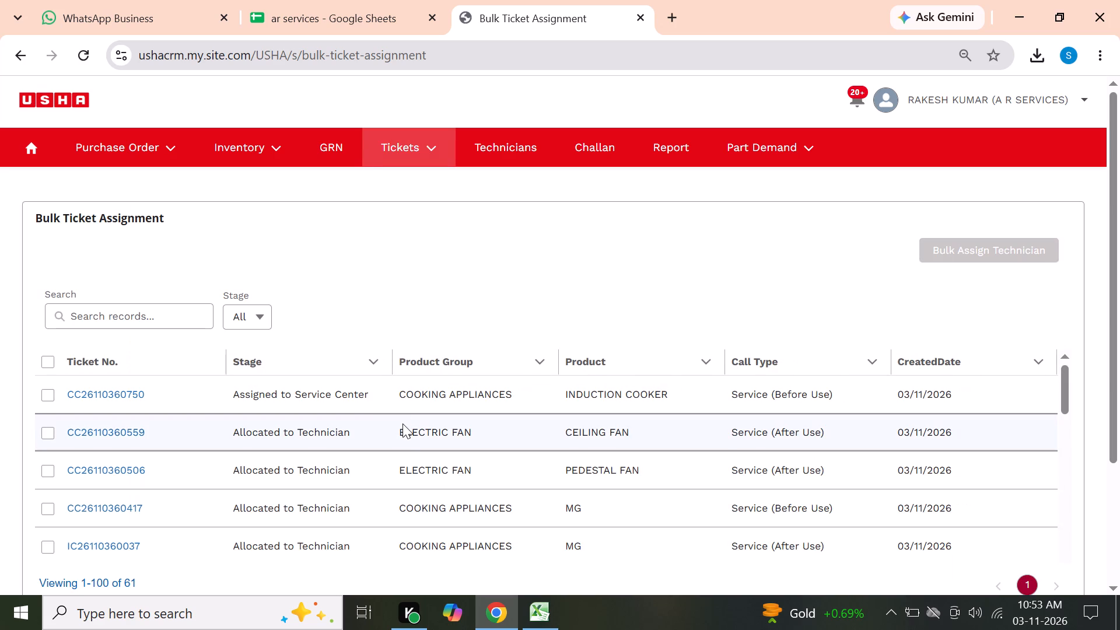
{"action": "left_click", "coordinate": [30, 142]}
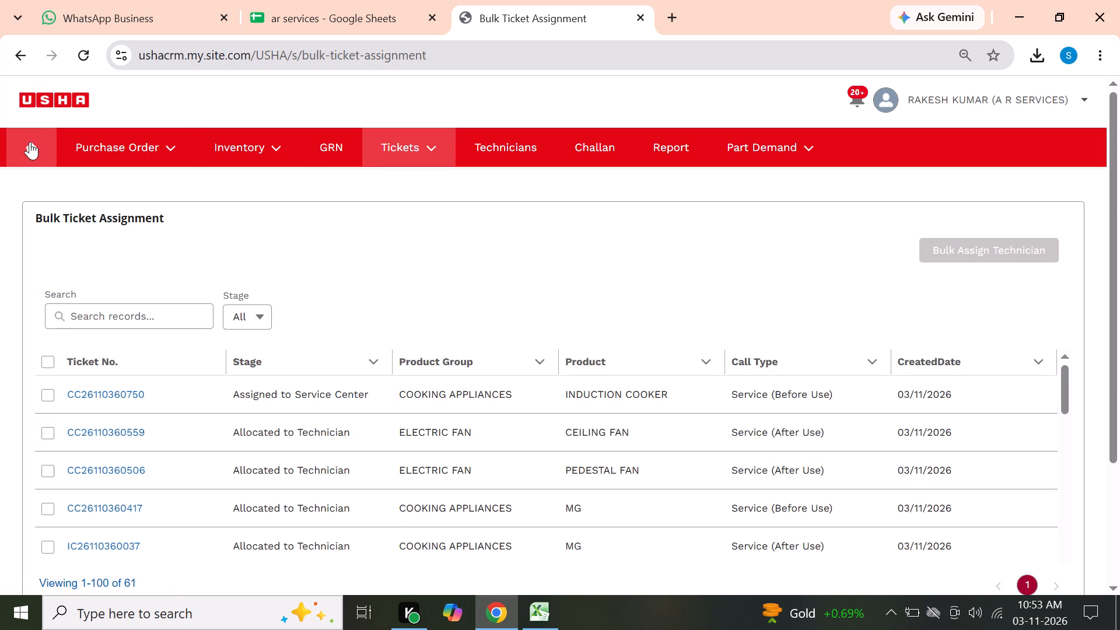
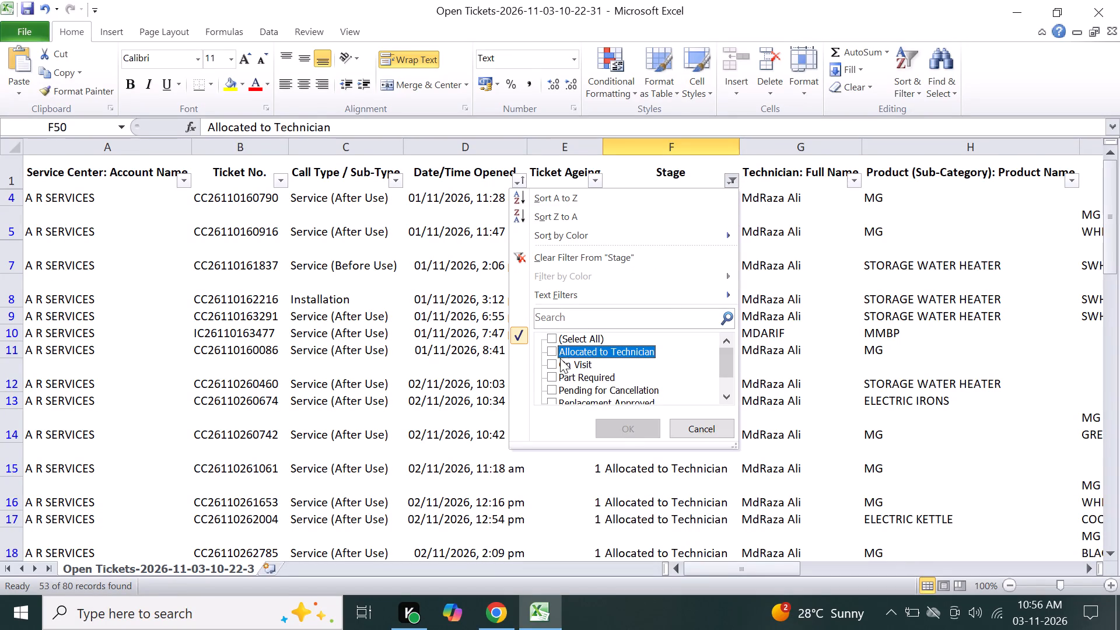
Filter the Stage column of the Open Tickets report to show only On Visit tickets.
{"action": "left_click", "coordinate": [557, 362]}
{"action": "left_click", "coordinate": [628, 426]}
{"action": "left_click", "coordinate": [503, 386]}
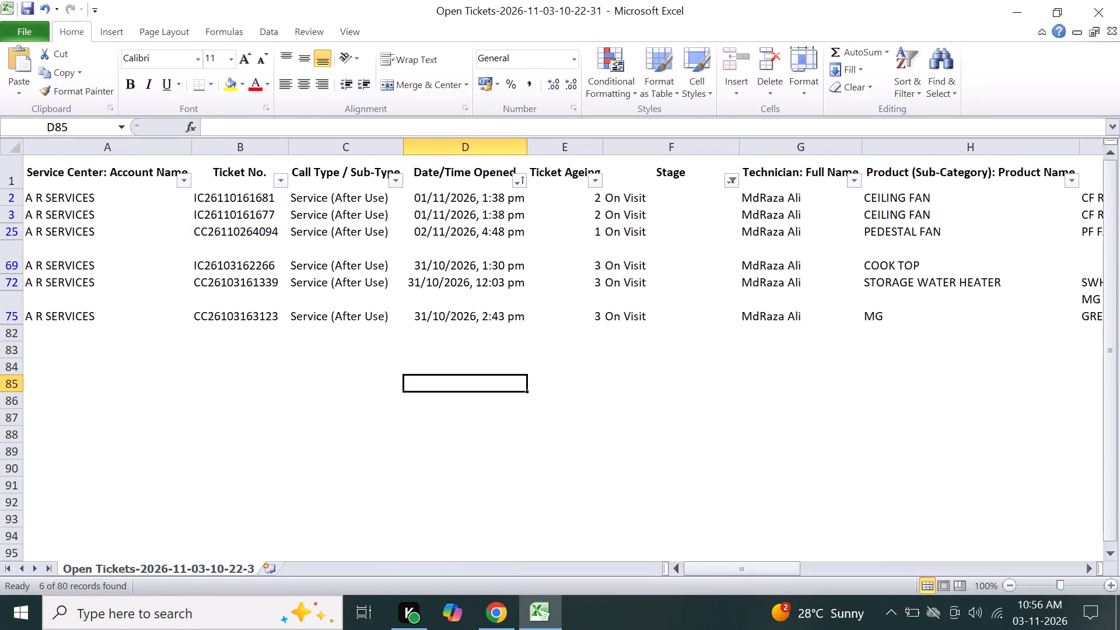
{"action": "left_click", "coordinate": [290, 320]}
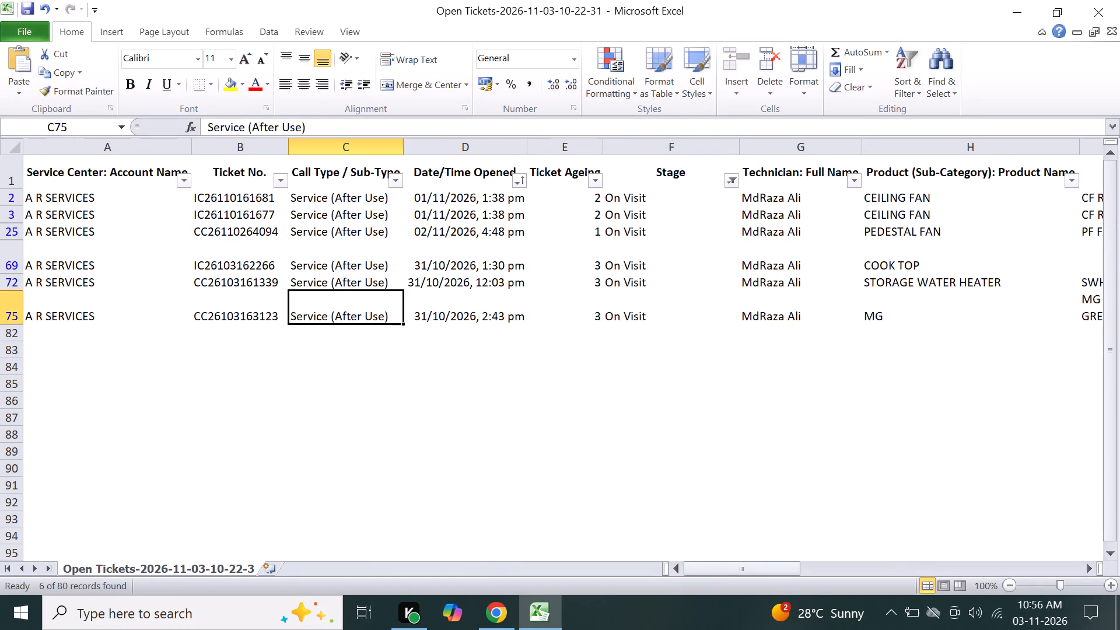
{"action": "double_click", "coordinate": [254, 313]}
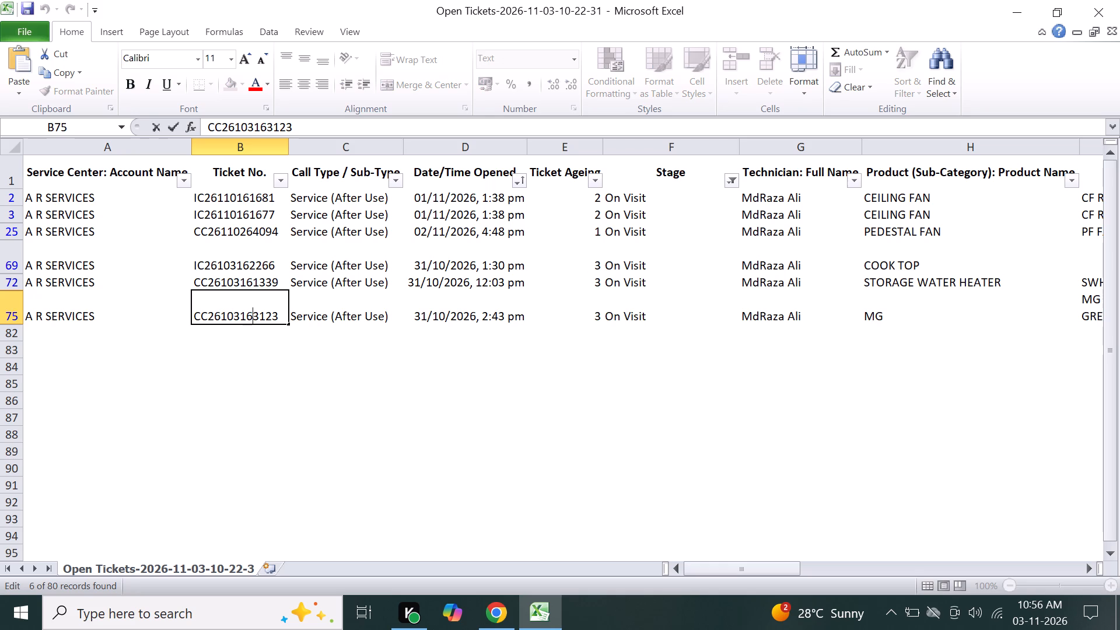
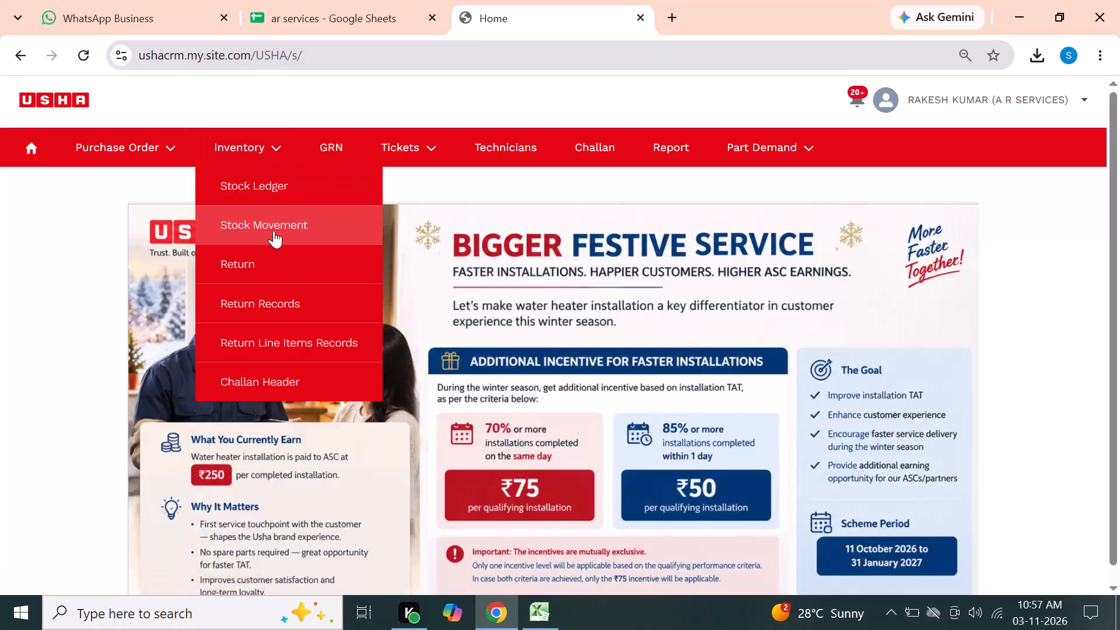
In the Stock Movement inventory, select MOTOR-MG 2853 and MOTOR ASSEMBLY MG-SPEED MASTER for transfer from the A R SERVICES warehouse.
{"action": "left_click", "coordinate": [274, 230]}
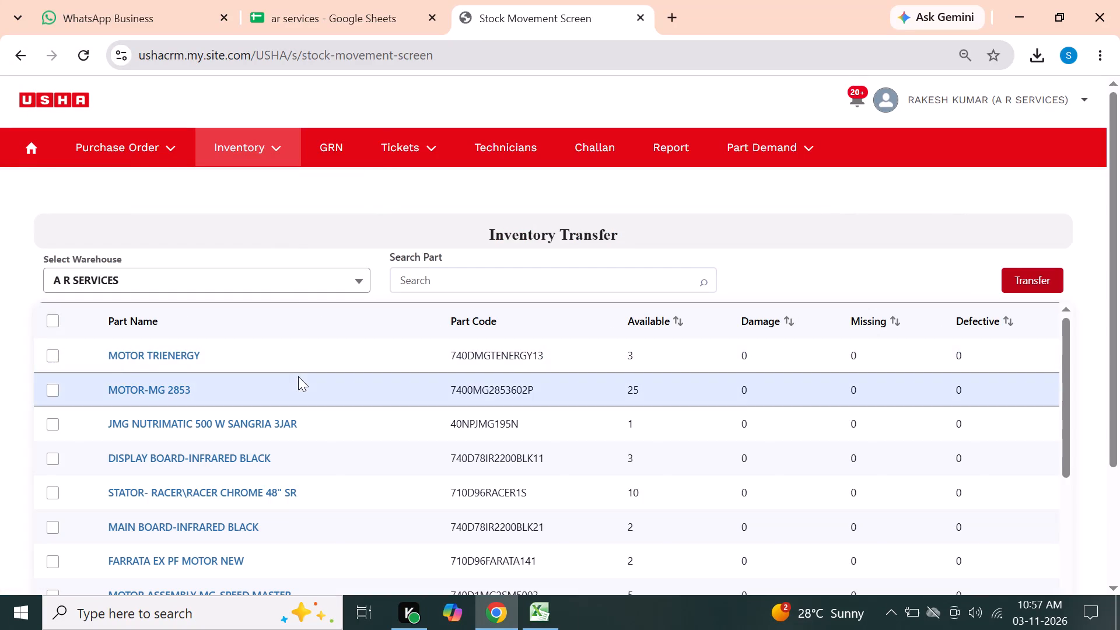
{"action": "left_click", "coordinate": [47, 388]}
{"action": "scroll", "coordinate": [76, 488], "scroll_direction": "down", "scroll_amount": 2}
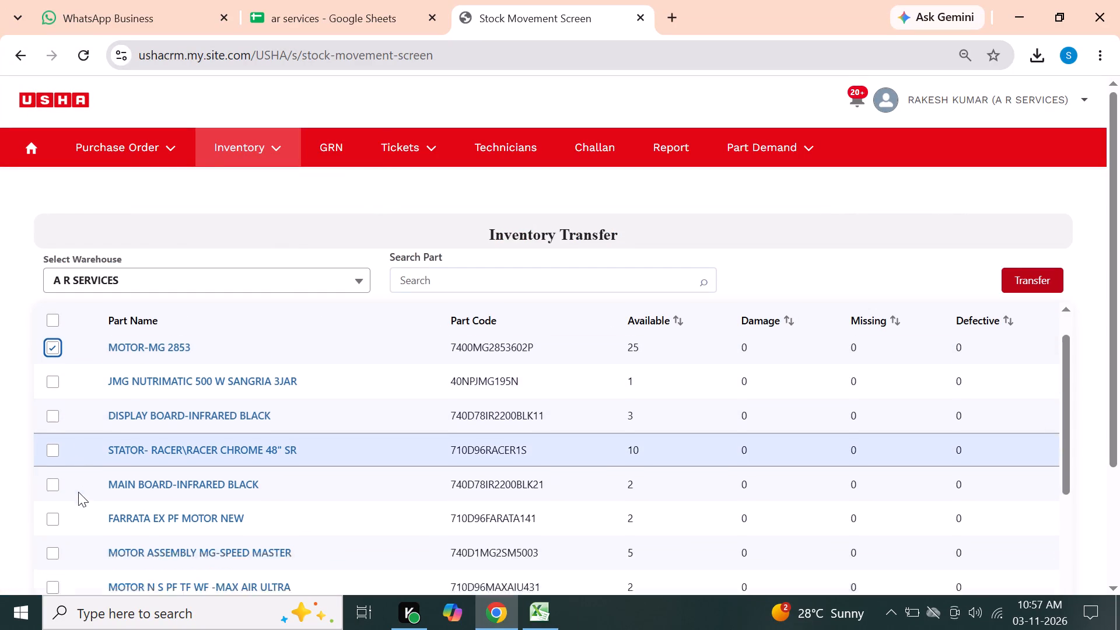
{"action": "scroll", "coordinate": [78, 492], "scroll_direction": "down", "scroll_amount": 7}
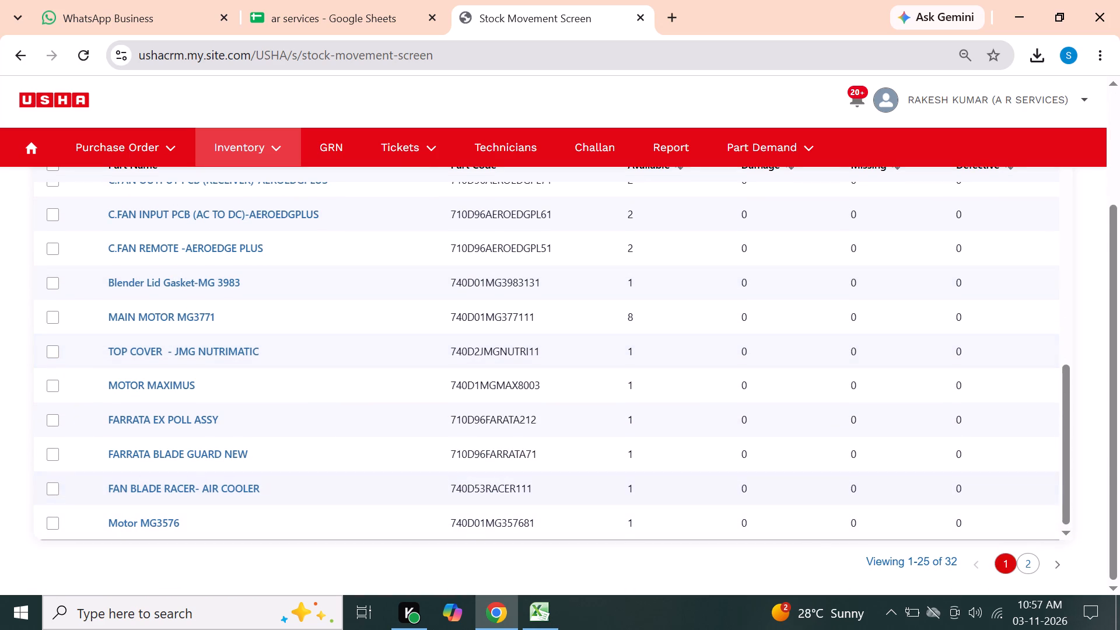
{"action": "left_click", "coordinate": [1028, 561]}
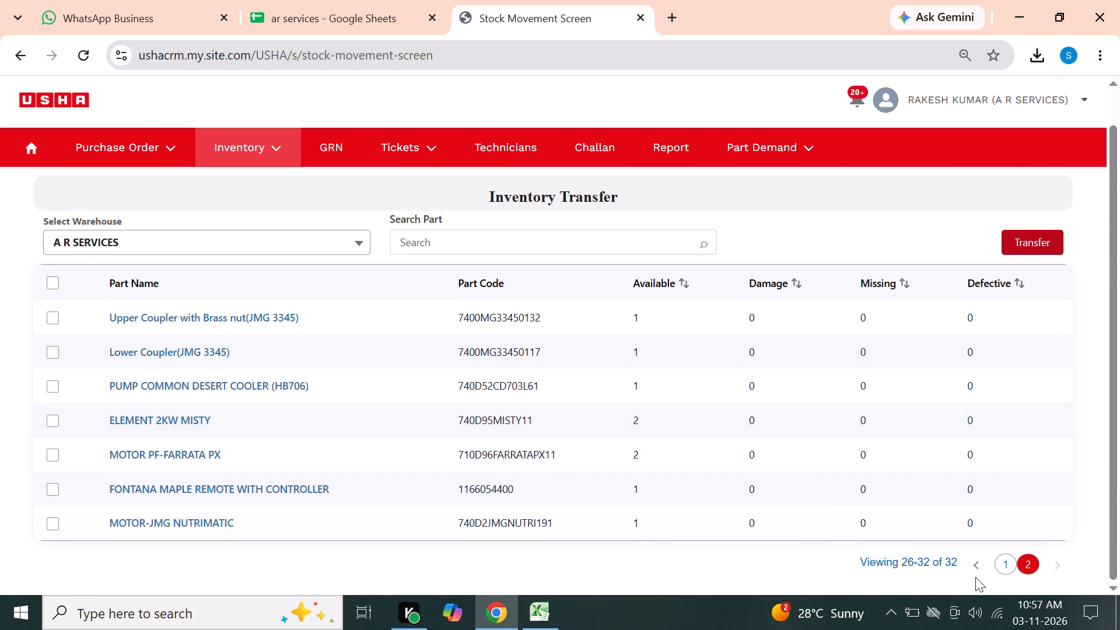
{"action": "left_click", "coordinate": [1005, 561]}
{"action": "scroll", "coordinate": [418, 487], "scroll_direction": "up", "scroll_amount": 1}
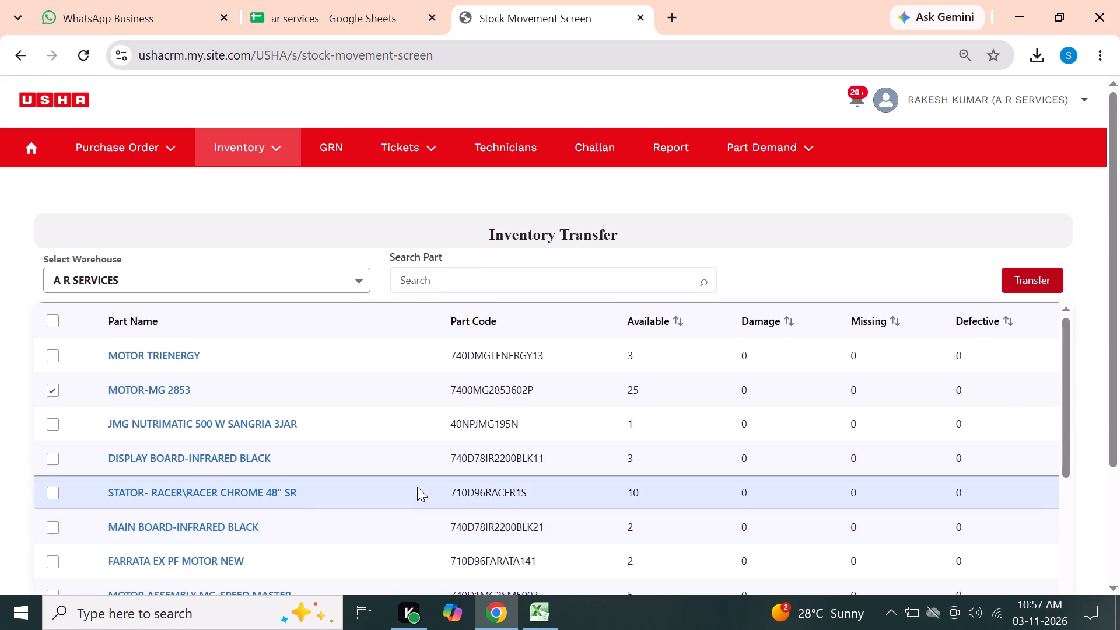
{"action": "scroll", "coordinate": [209, 465], "scroll_direction": "down", "scroll_amount": 1}
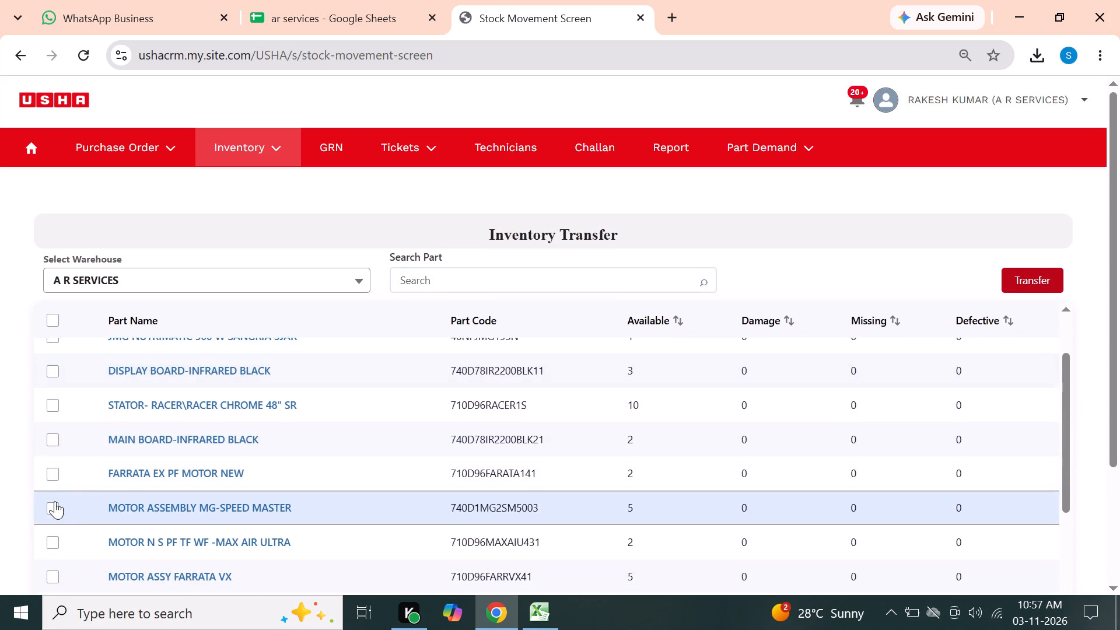
{"action": "left_click", "coordinate": [46, 501]}
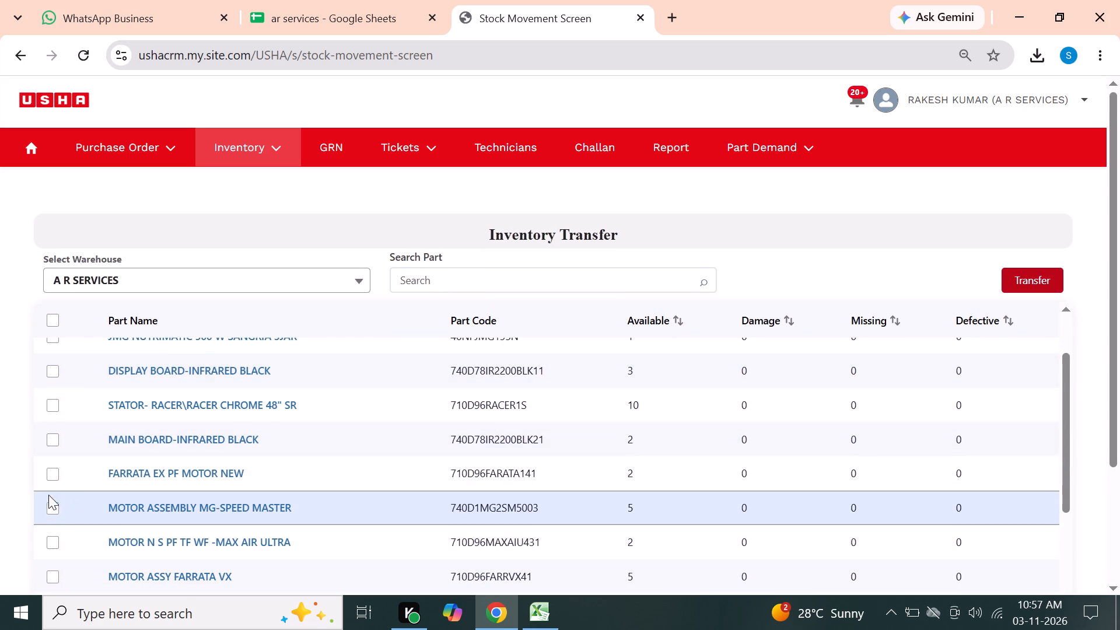
{"action": "left_click", "coordinate": [48, 509]}
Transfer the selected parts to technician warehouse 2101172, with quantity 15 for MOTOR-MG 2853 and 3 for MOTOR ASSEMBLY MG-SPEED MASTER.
{"action": "left_click", "coordinate": [1035, 282]}
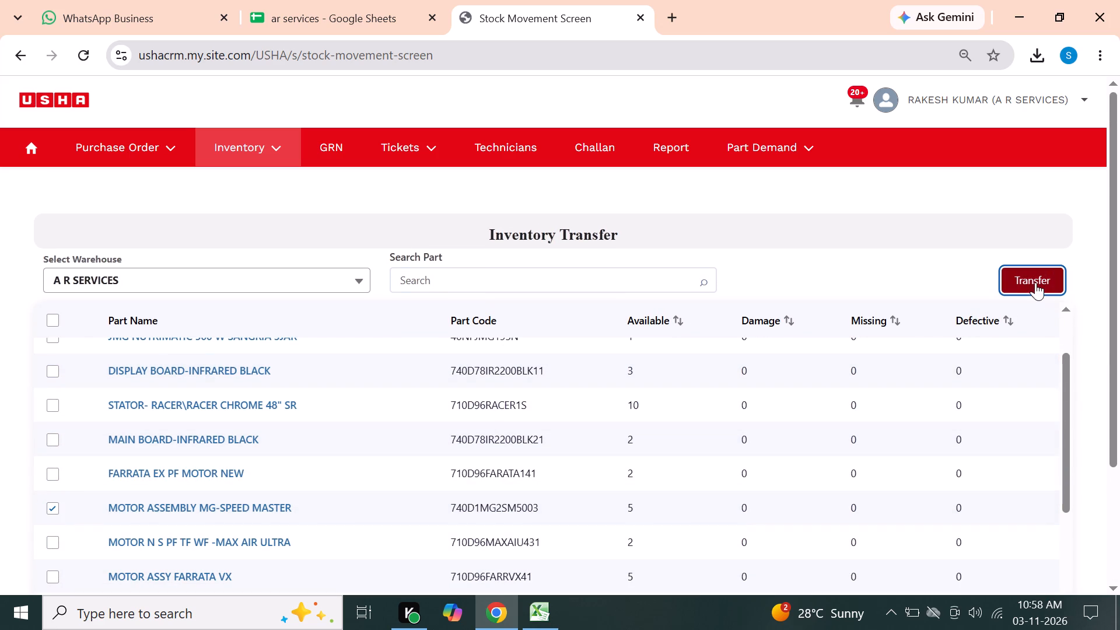
{"action": "left_click", "coordinate": [379, 282]}
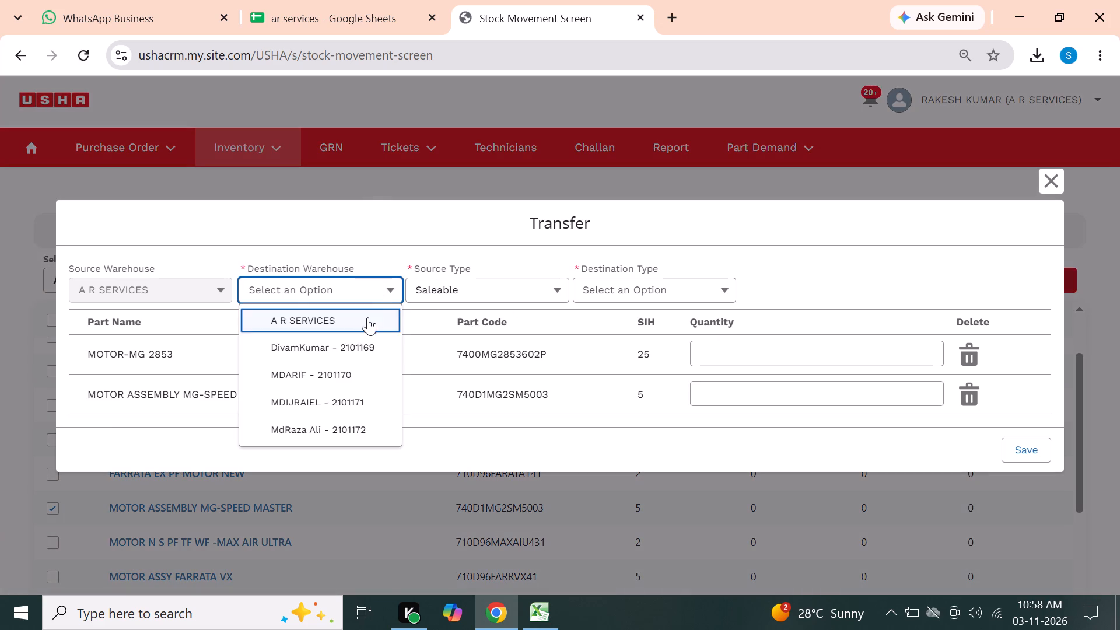
{"action": "left_click", "coordinate": [316, 424]}
{"action": "left_click", "coordinate": [745, 348]}
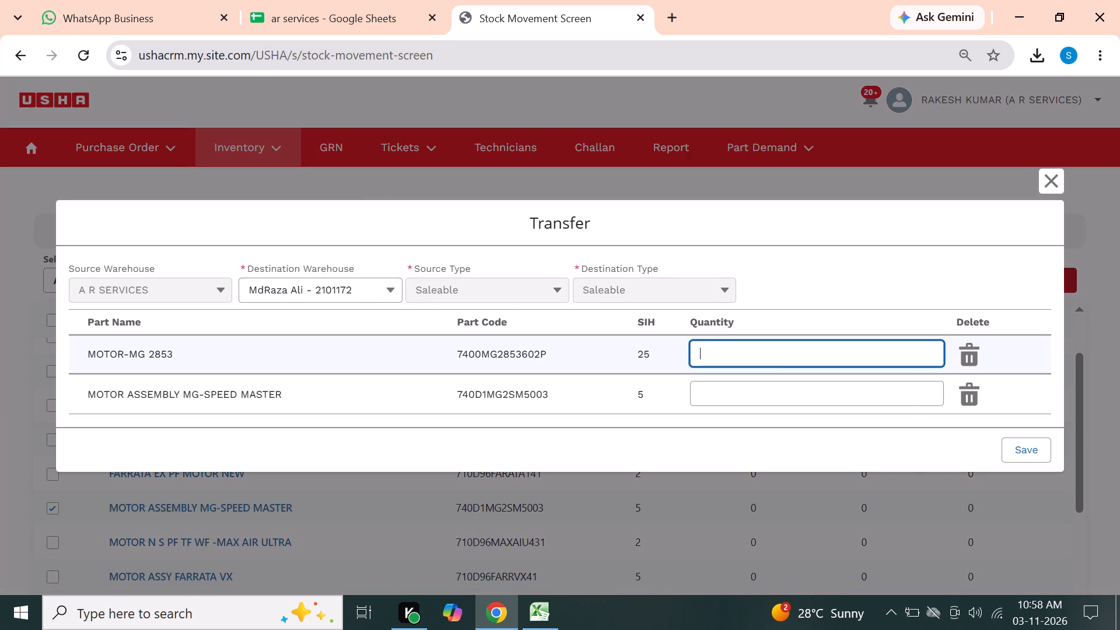
{"action": "type", "text": "15"}
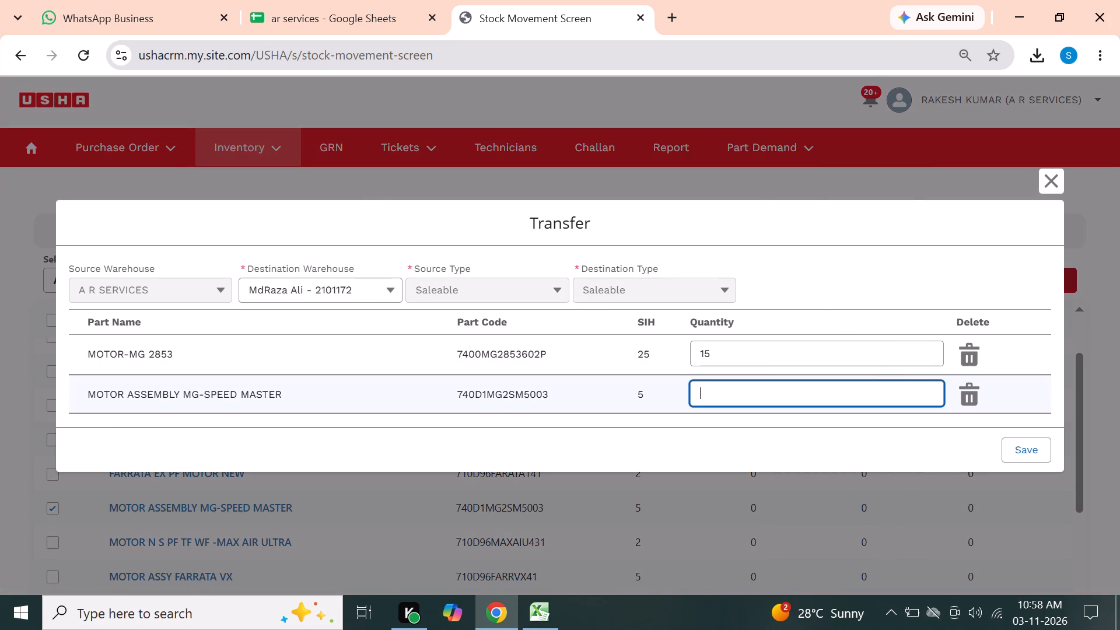
{"action": "left_click", "coordinate": [755, 403]}
{"action": "key", "text": "3"}
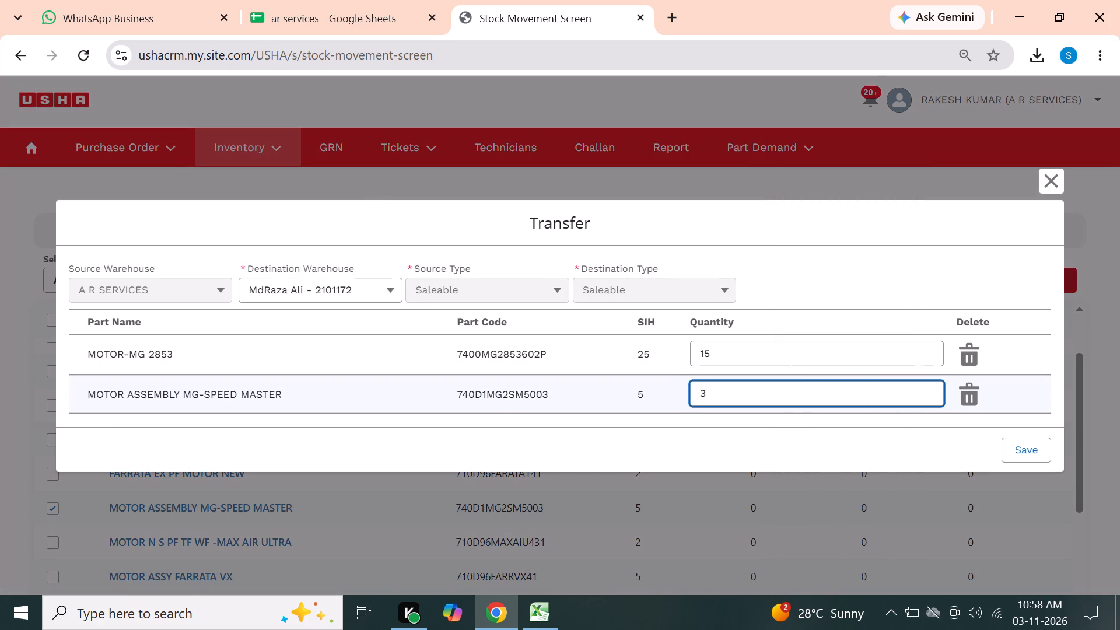
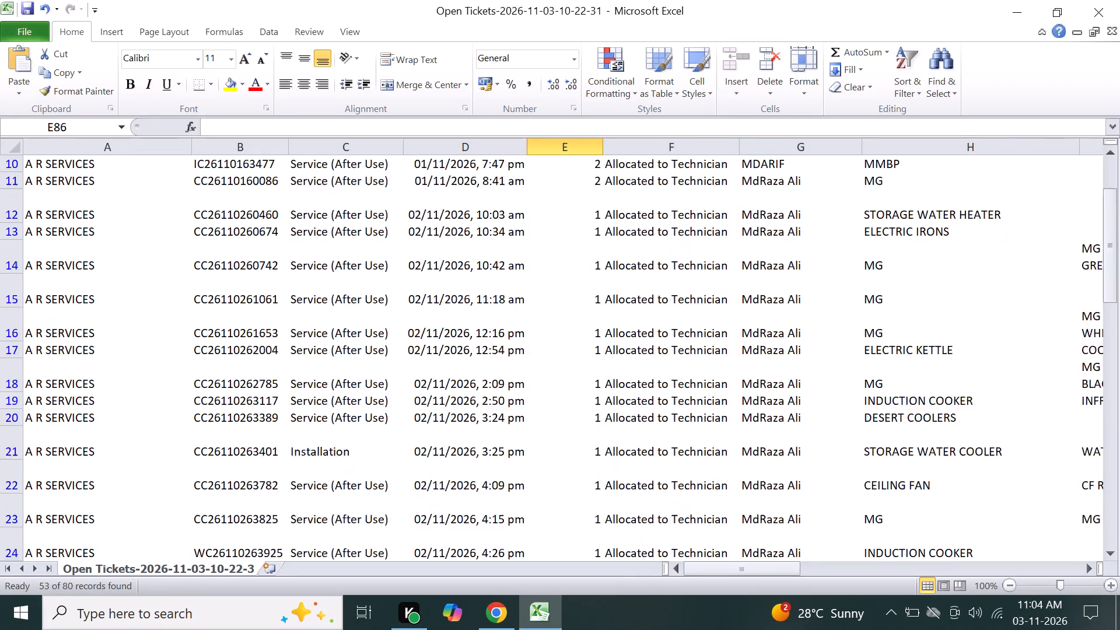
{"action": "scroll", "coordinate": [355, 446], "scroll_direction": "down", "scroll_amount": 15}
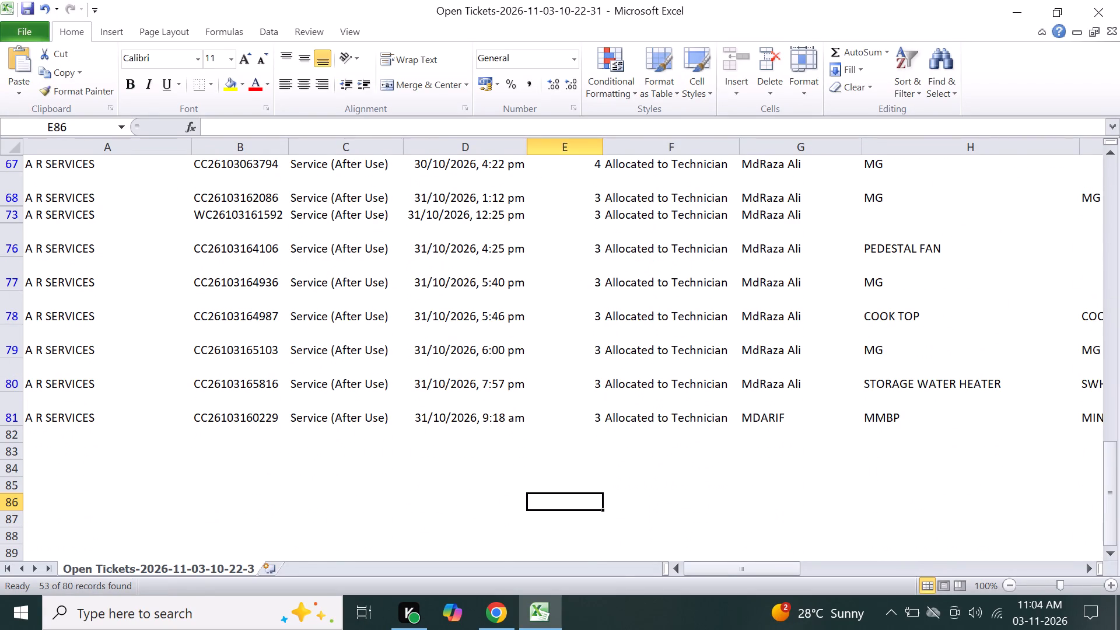